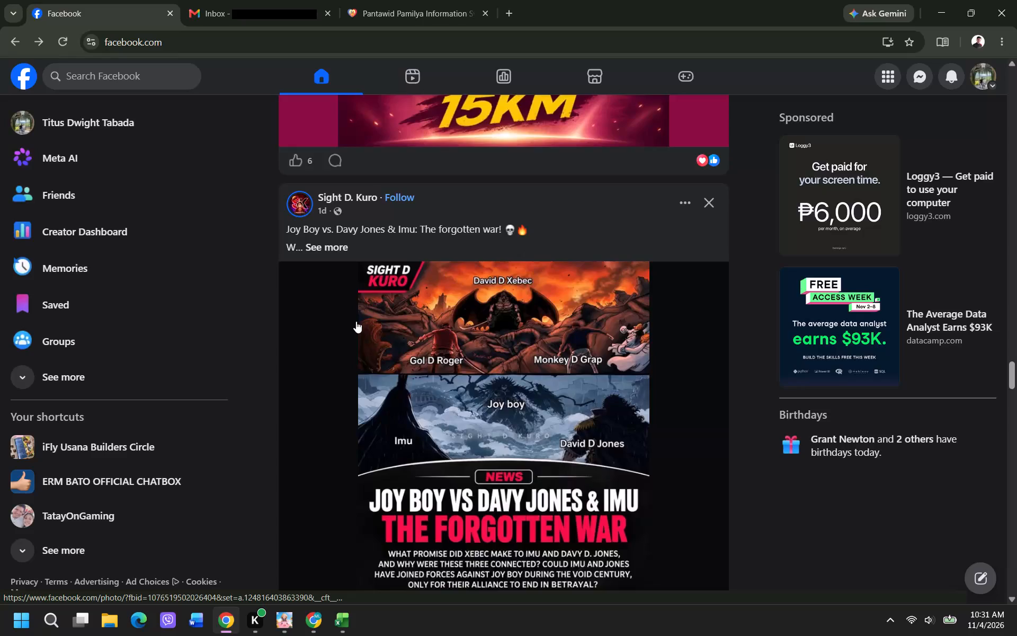
Browse the news feed to the CTU Daanbantayan Campus HRMO hiring post and open its first vacancy notice, Cook I, item COK1-54-2026.
scroll(356, 321, "down", 1)
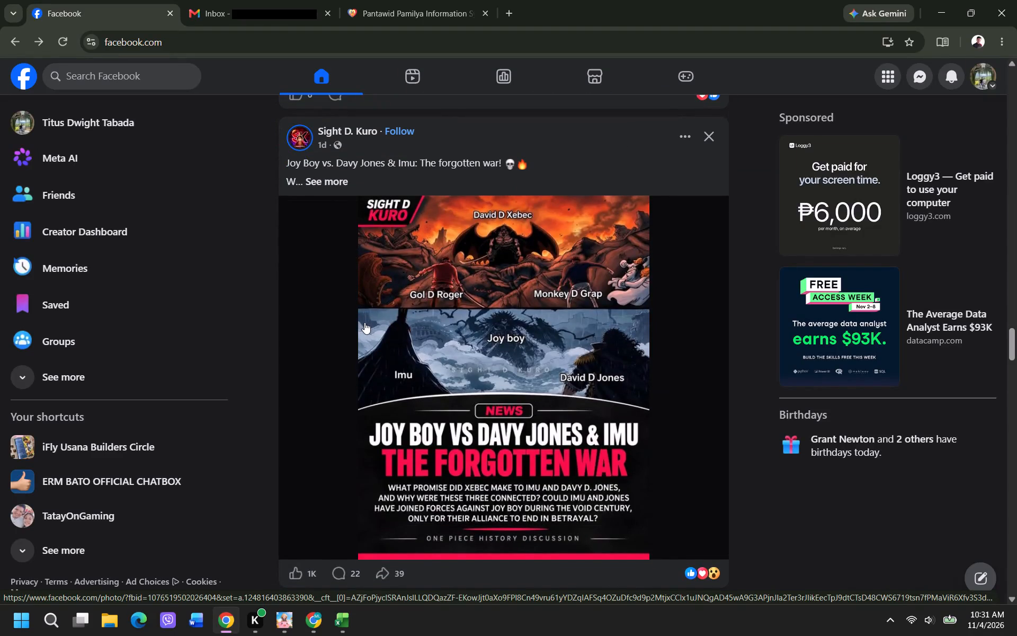
scroll(365, 323, "down", 1)
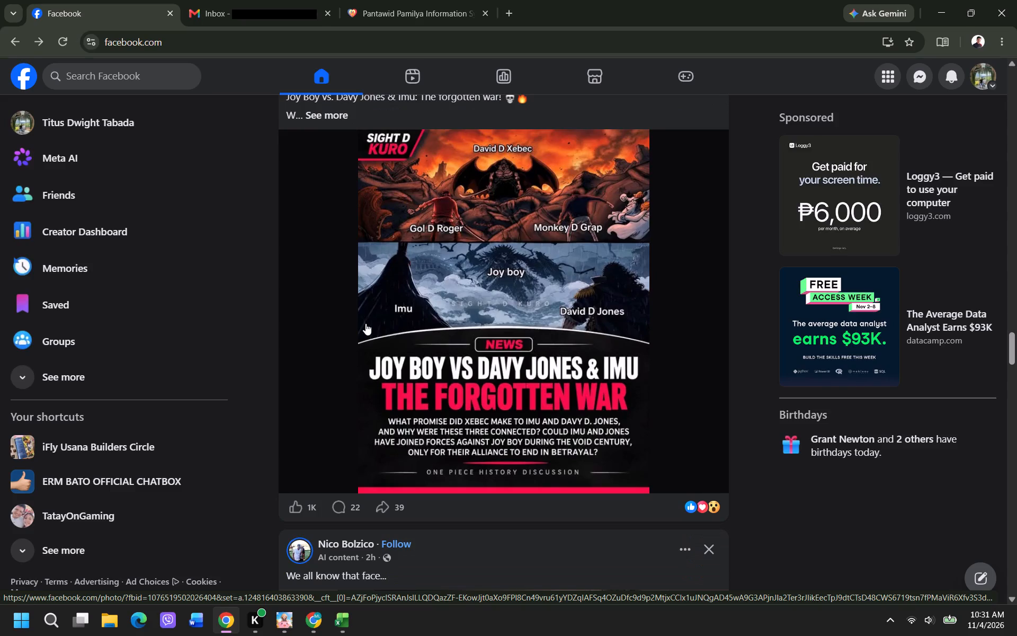
scroll(507, 312, "down", 4)
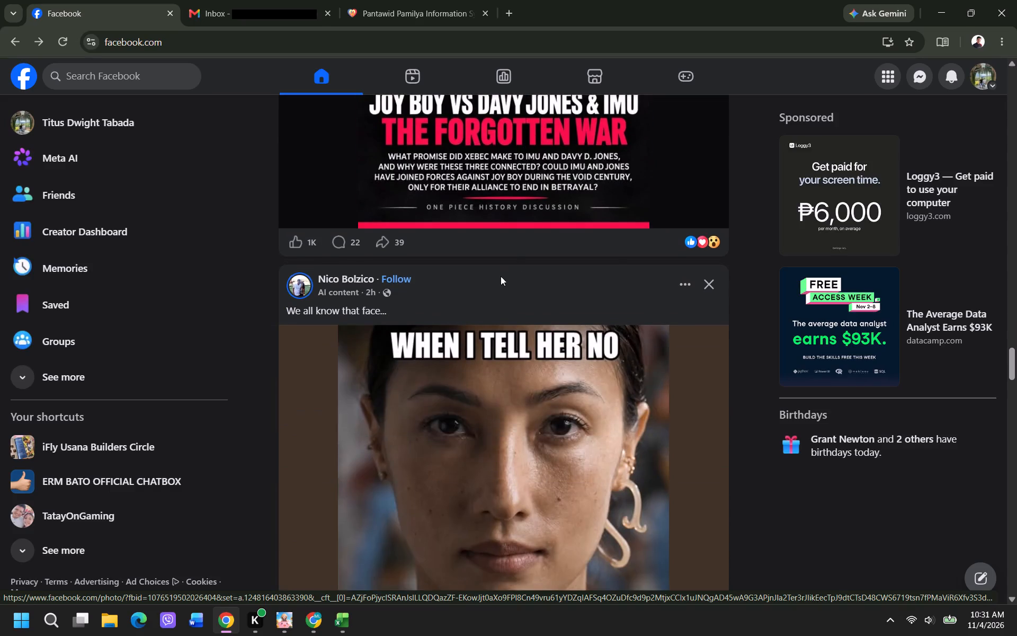
scroll(515, 259, "down", 3)
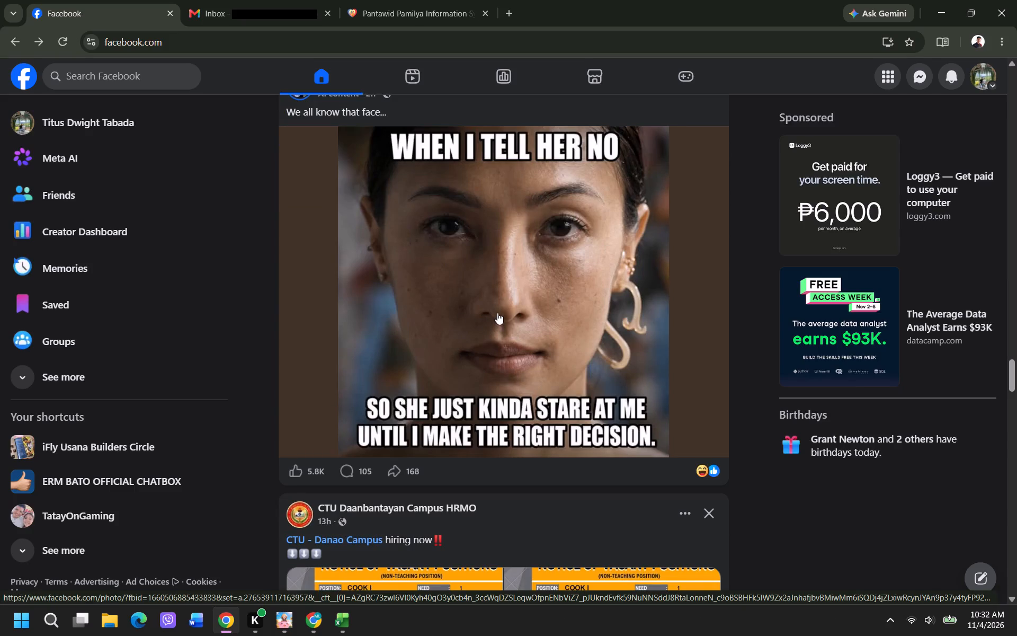
scroll(497, 313, "down", 4)
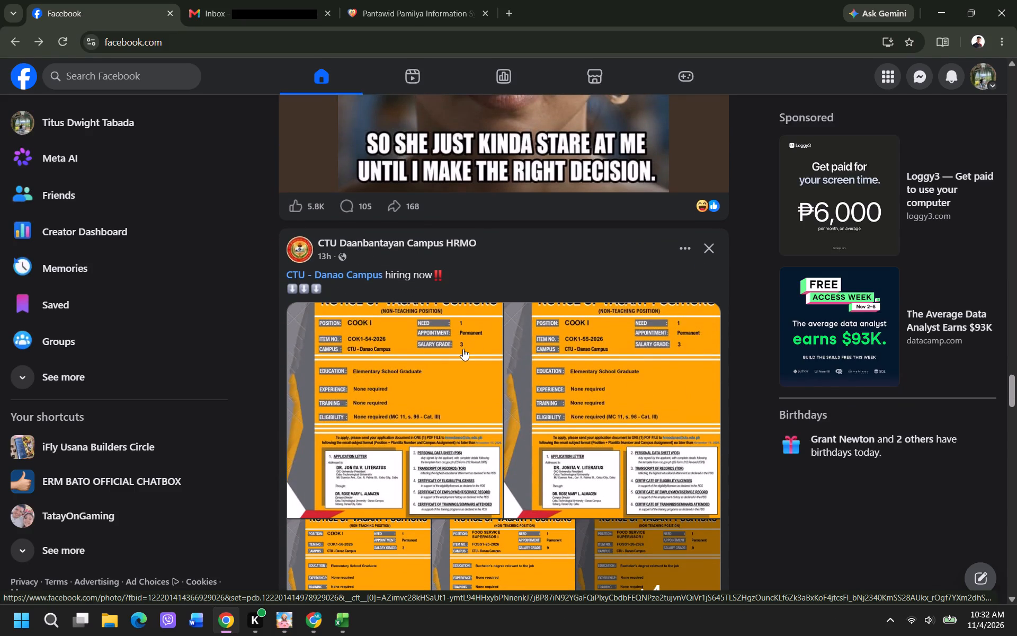
scroll(462, 349, "down", 2)
left_click(424, 271)
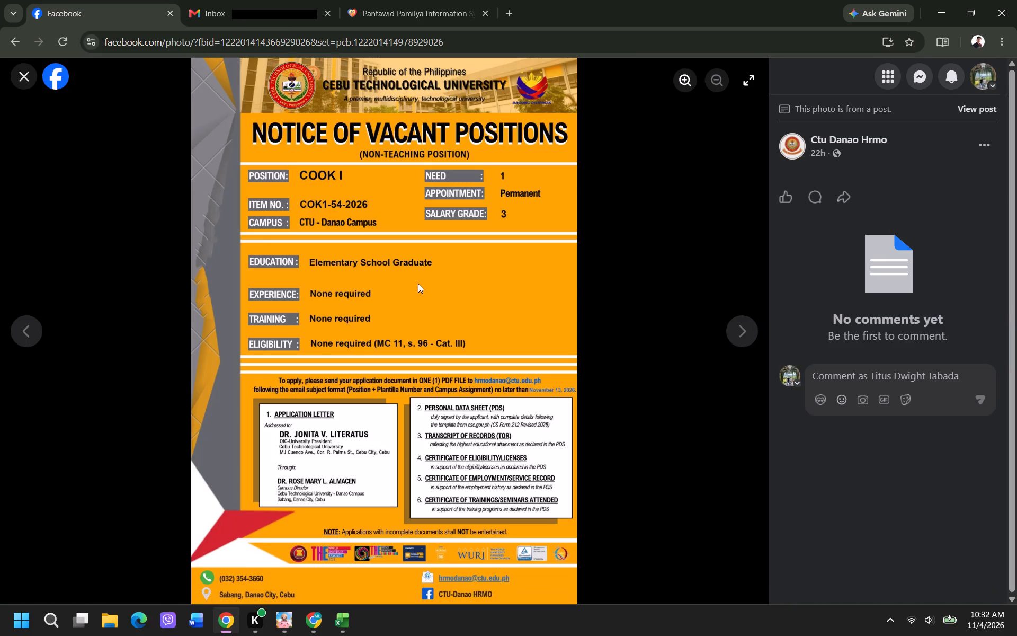
Browse forward through the Ctu Danao Hrmo post's vacancy notices, examining each non-teaching position and its qualification requirements.
left_click(744, 325)
left_click(744, 325)
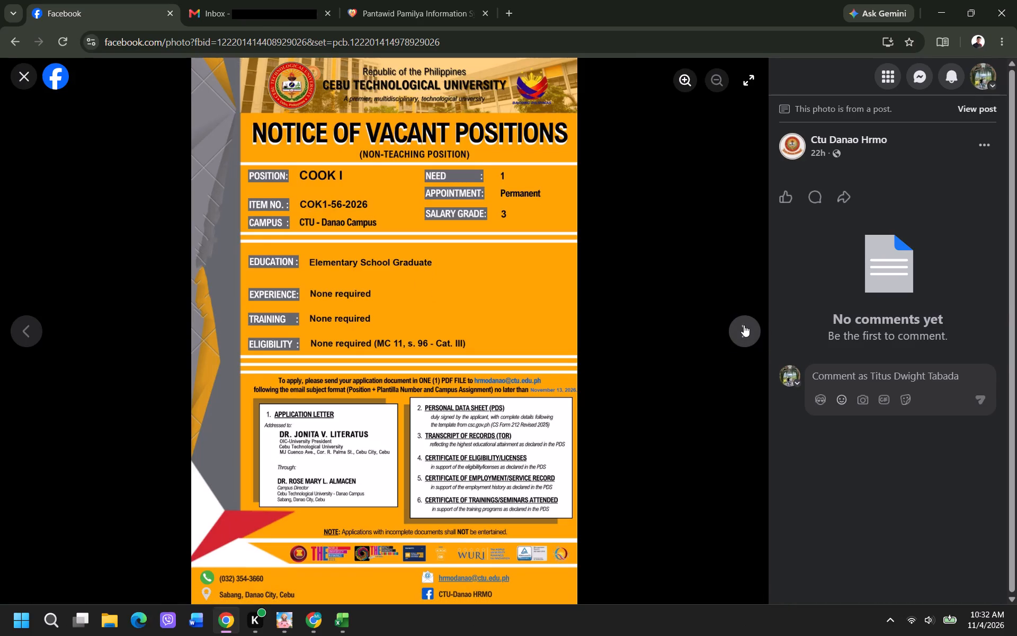
left_click(744, 325)
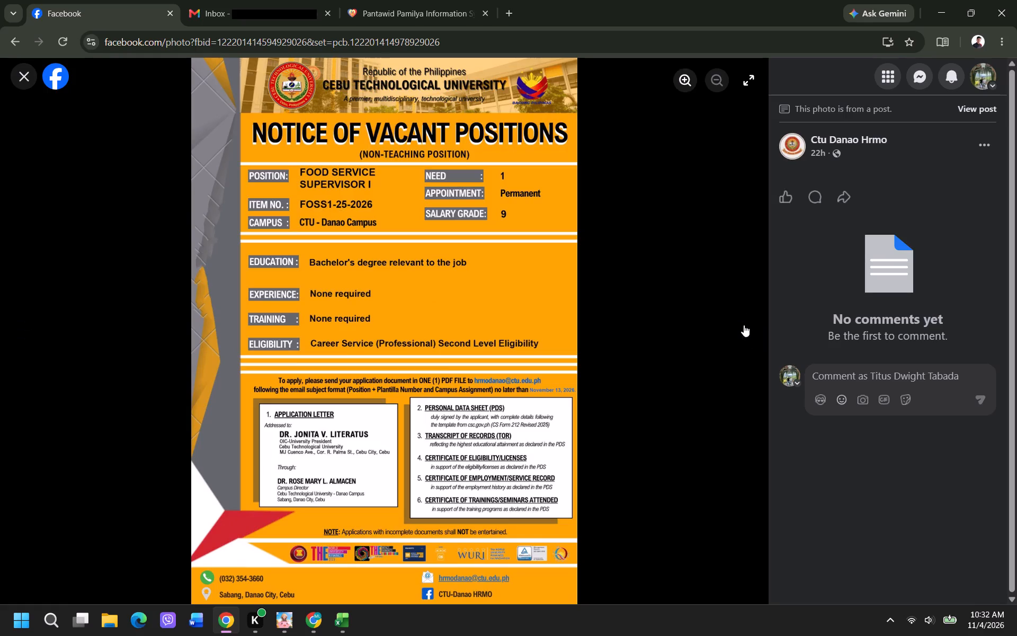
Examine the remaining Food Service Supervisor I and Cook vacancy notices in the Ctu Danao Hrmo post, and close the photo viewer.
left_click(744, 325)
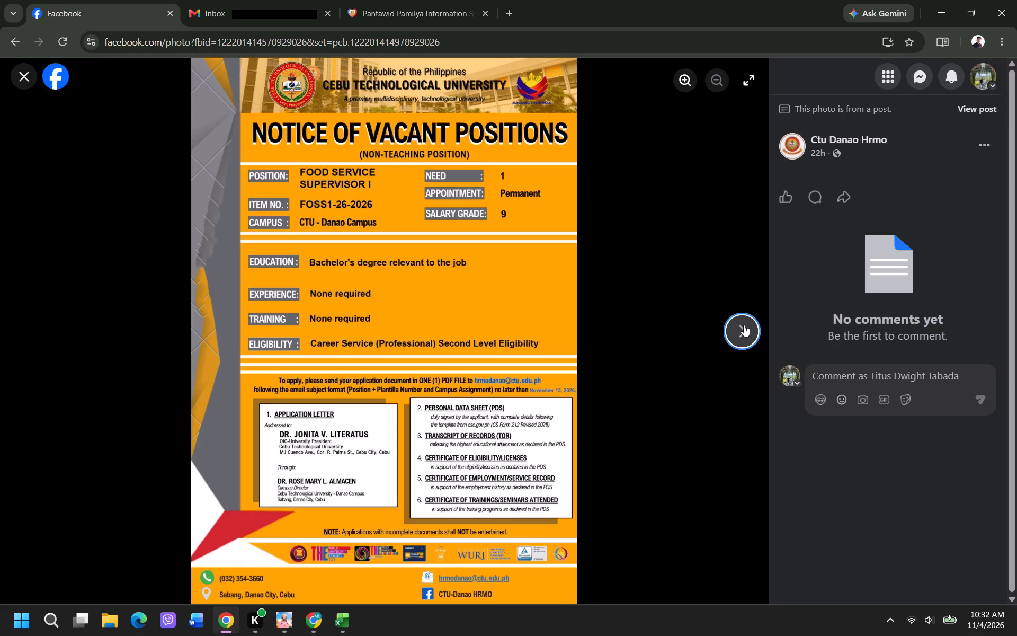
left_click(744, 325)
left_click(743, 326)
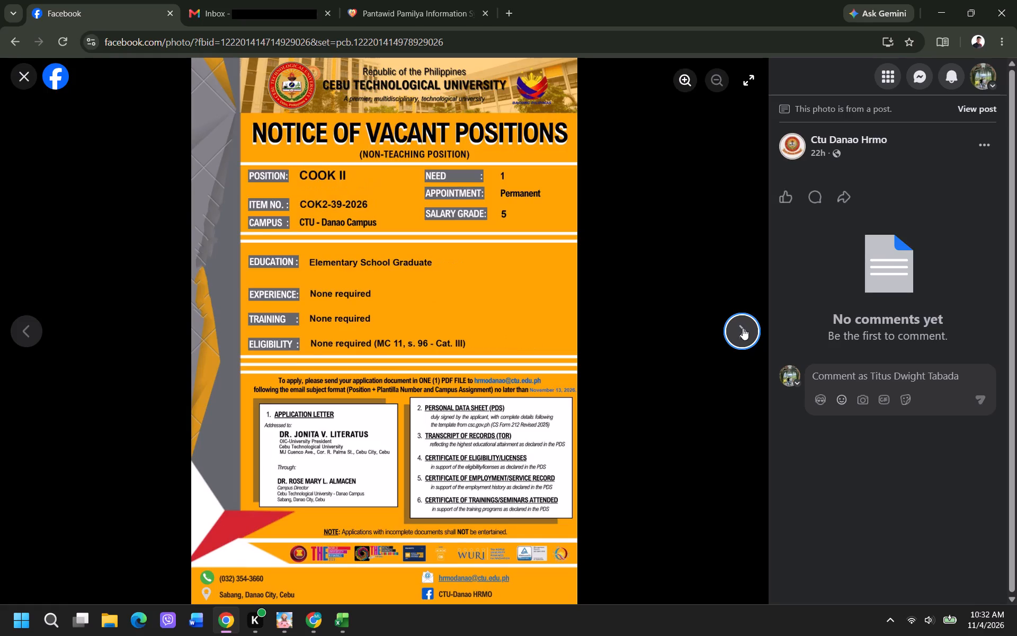
left_click(743, 328)
left_click(743, 328)
left_click(743, 328)
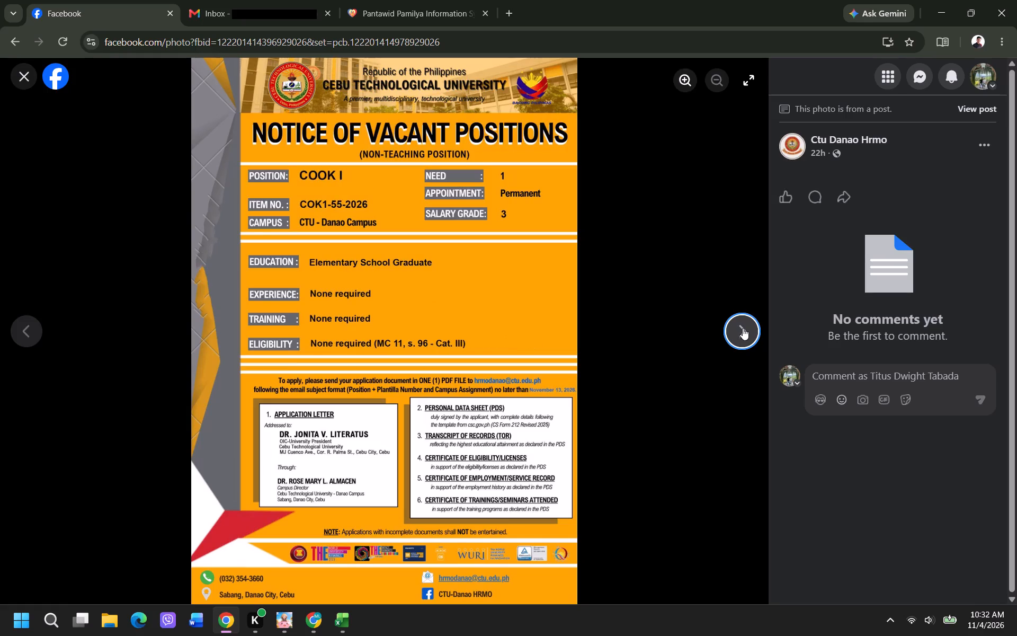
left_click(743, 328)
left_click(743, 329)
left_click(742, 330)
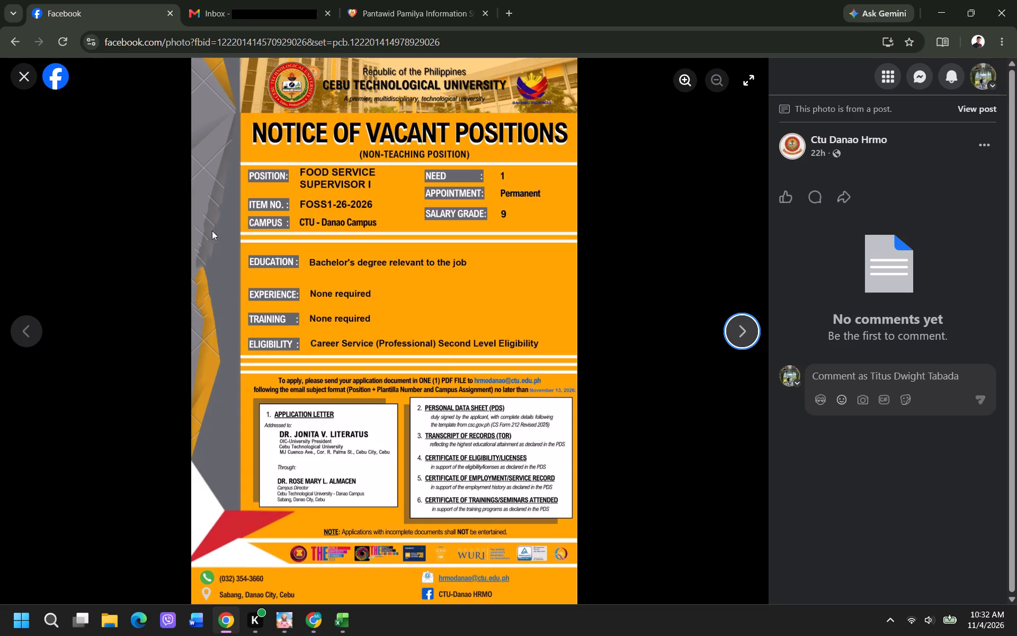
left_click(25, 74)
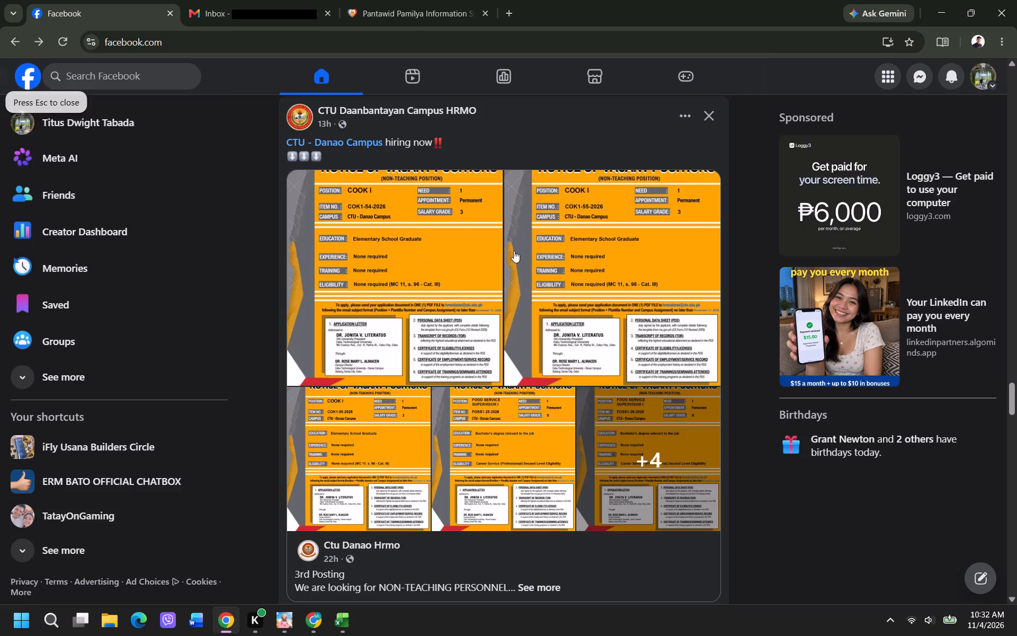
Expand the full text of the shared Ctu Danao Hrmo post to read its application procedure.
scroll(587, 307, "down", 3)
left_click(528, 387)
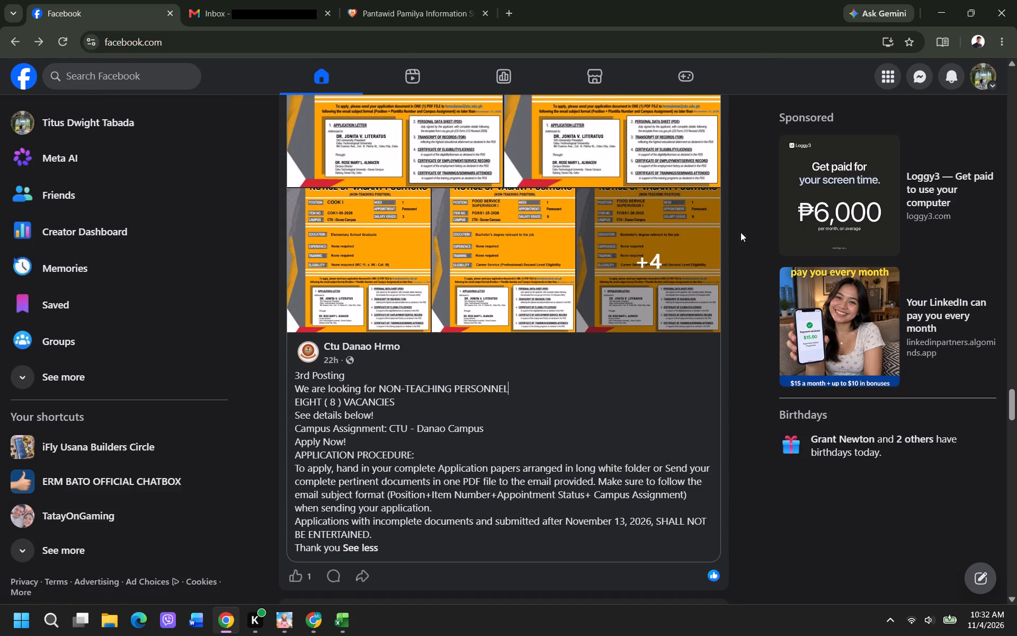
Check the list of recent Messenger chats.
left_click(929, 75)
left_click(927, 74)
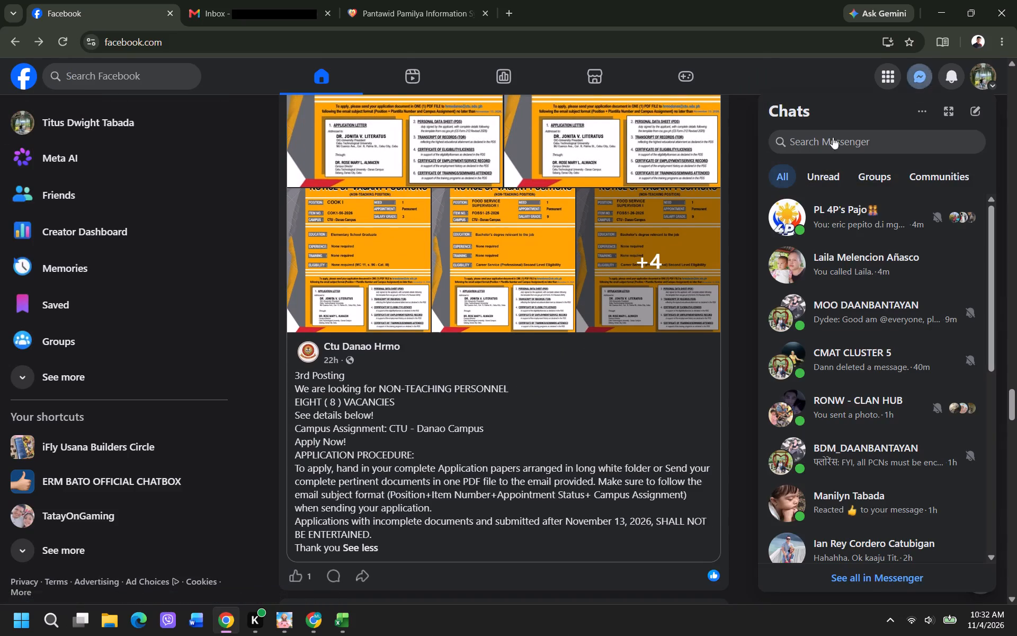
Browse the news feed beyond the CTU hiring post, examining the overseas job, Seaside City Christmas and mango float posts.
scroll(524, 321, "down", 18)
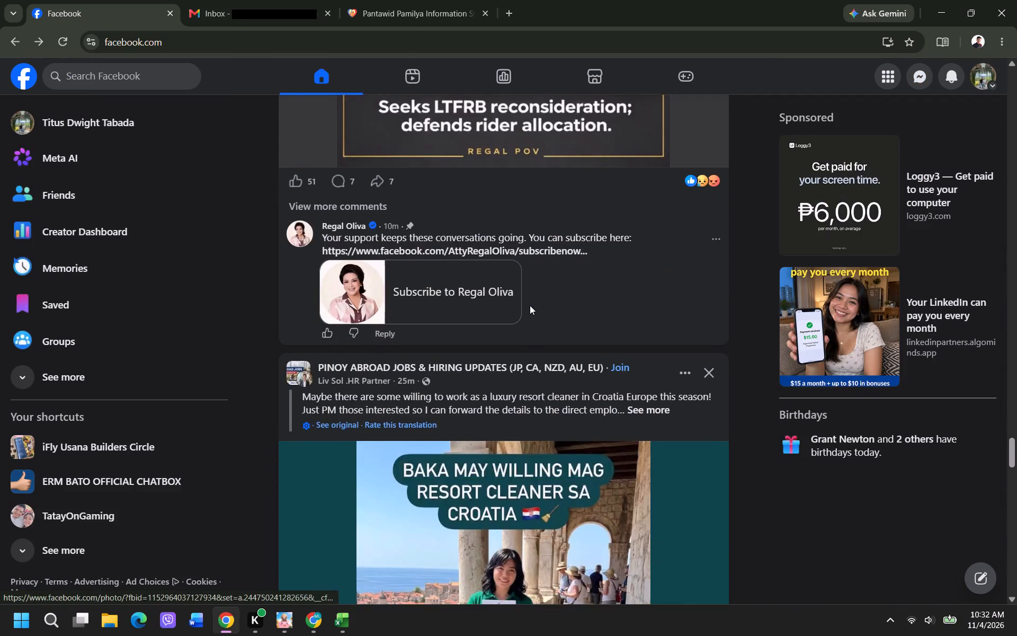
scroll(530, 305, "down", 12)
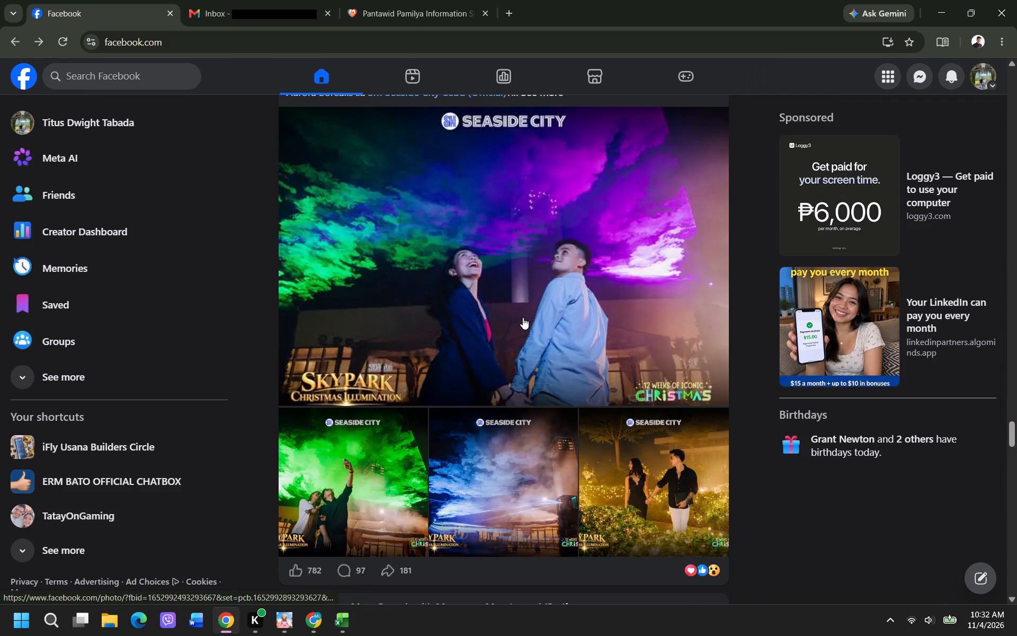
scroll(522, 325, "up", 1)
scroll(522, 325, "down", 3)
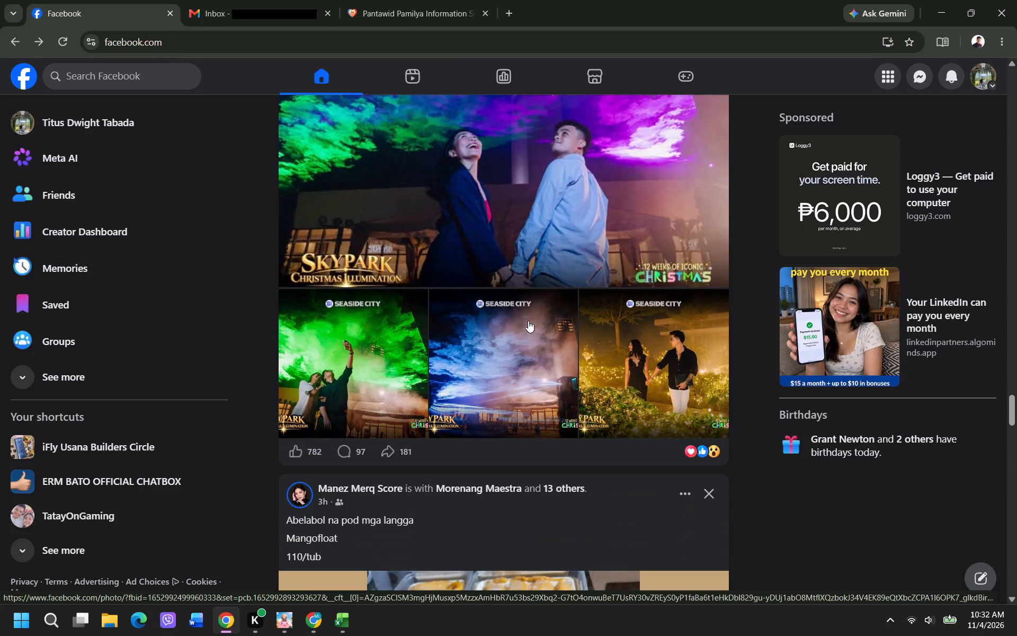
scroll(529, 319, "down", 6)
scroll(539, 315, "up", 2)
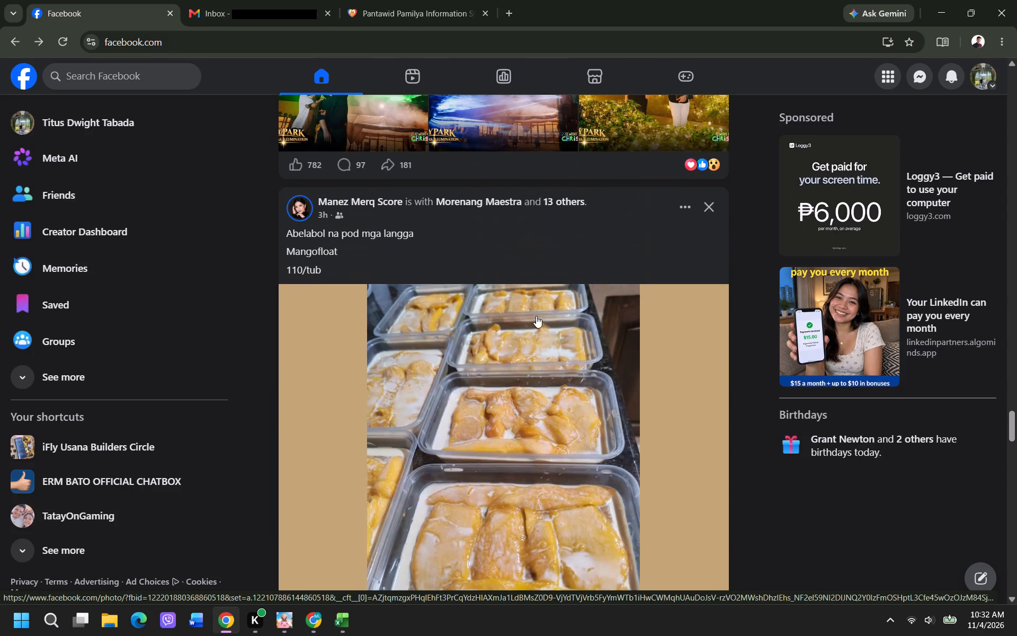
scroll(536, 314, "down", 10)
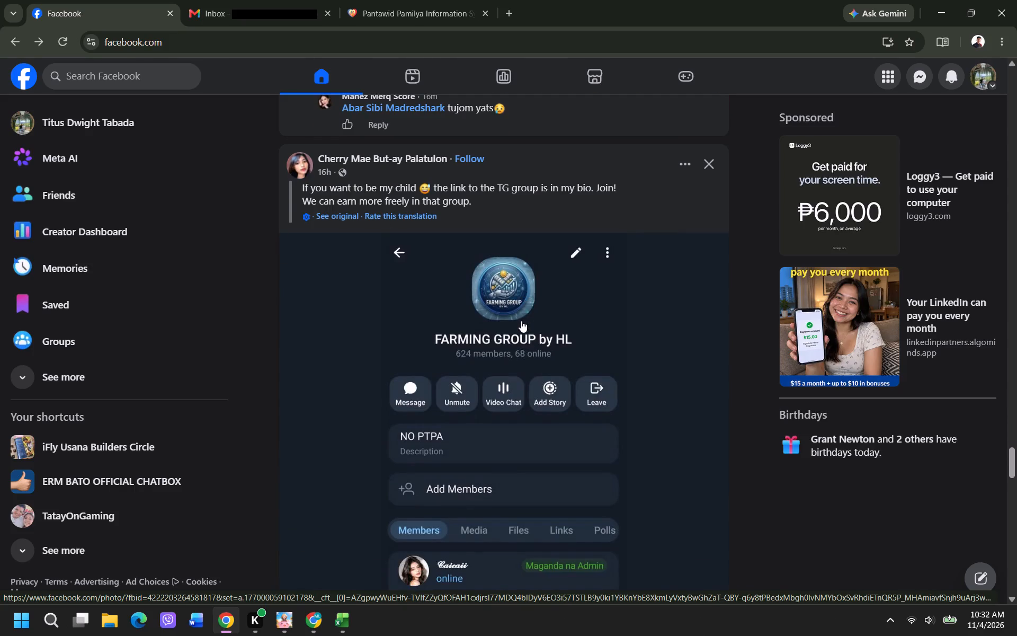
Continue through the feed, reading the Senator Bato dela Rosa arrest warrant post and the Eme, Sogod, Cebu road post.
scroll(521, 321, "down", 9)
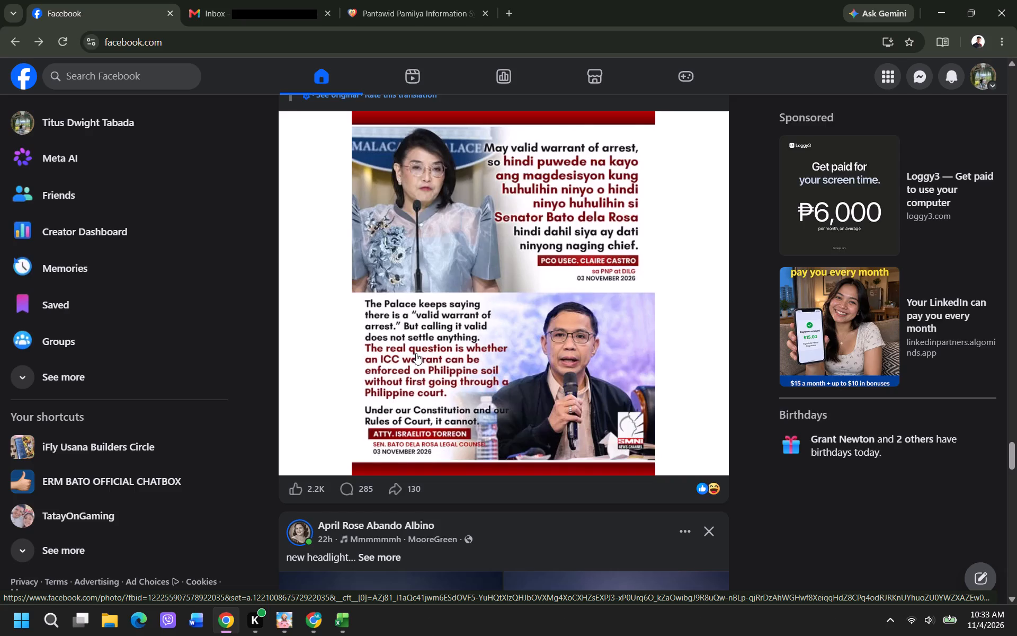
scroll(416, 354, "down", 1)
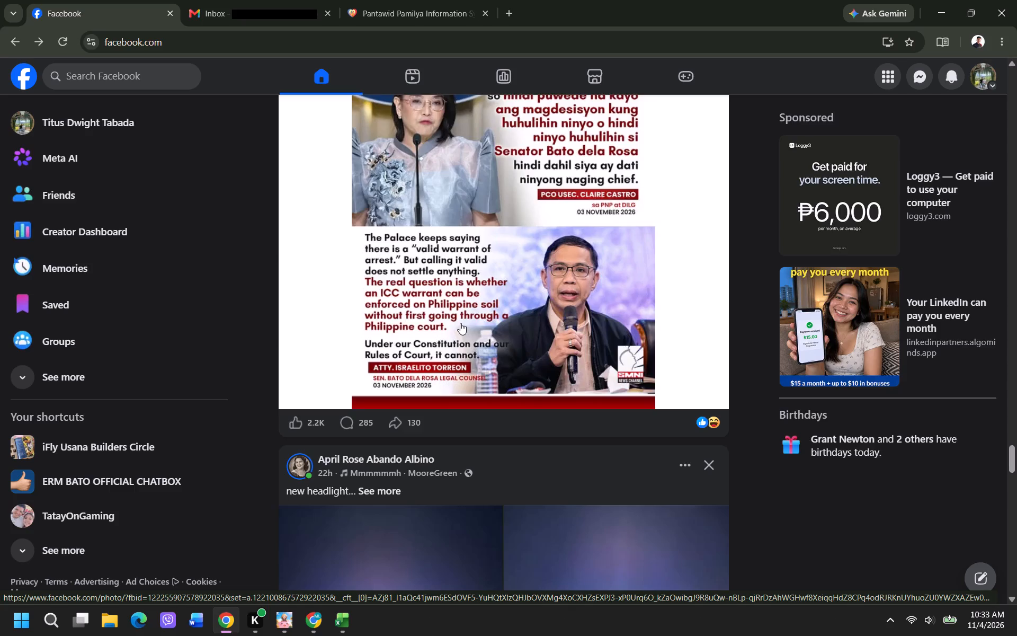
scroll(475, 341, "down", 4)
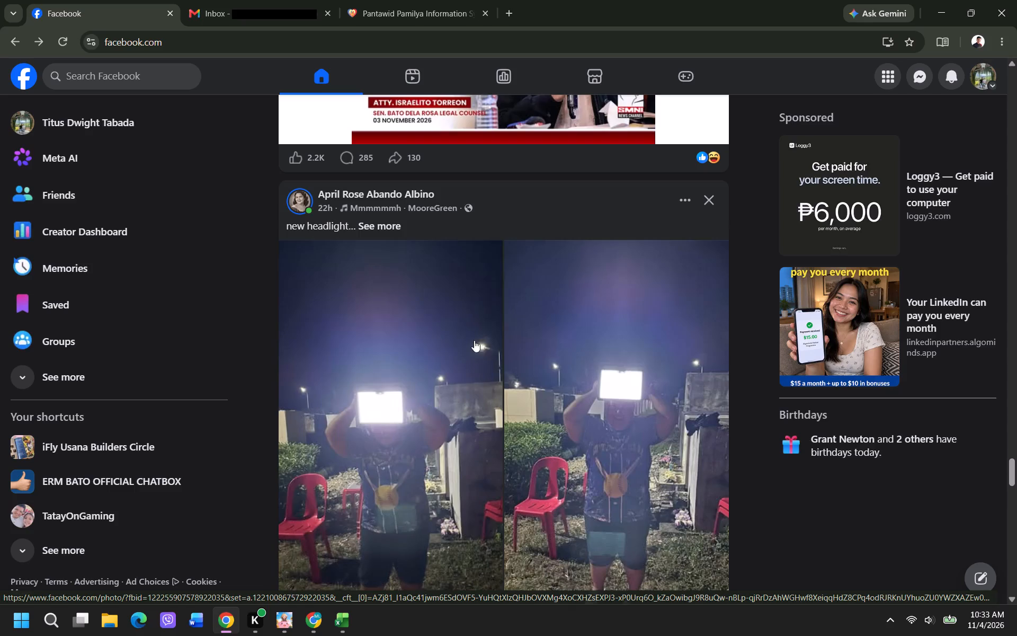
scroll(473, 330, "down", 5)
scroll(470, 328, "up", 3)
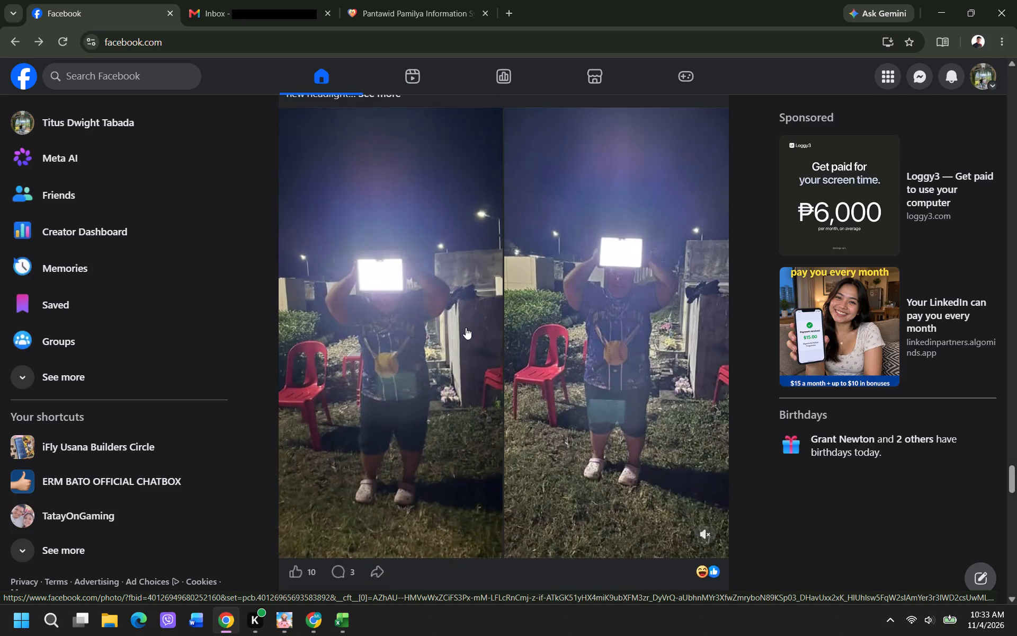
scroll(458, 325, "down", 6)
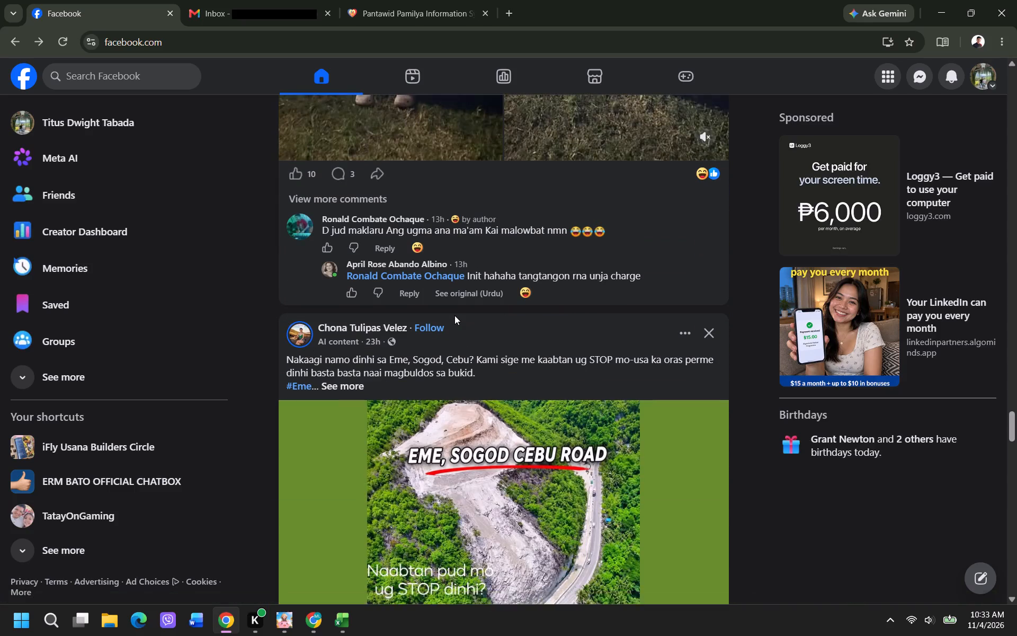
scroll(454, 315, "down", 2)
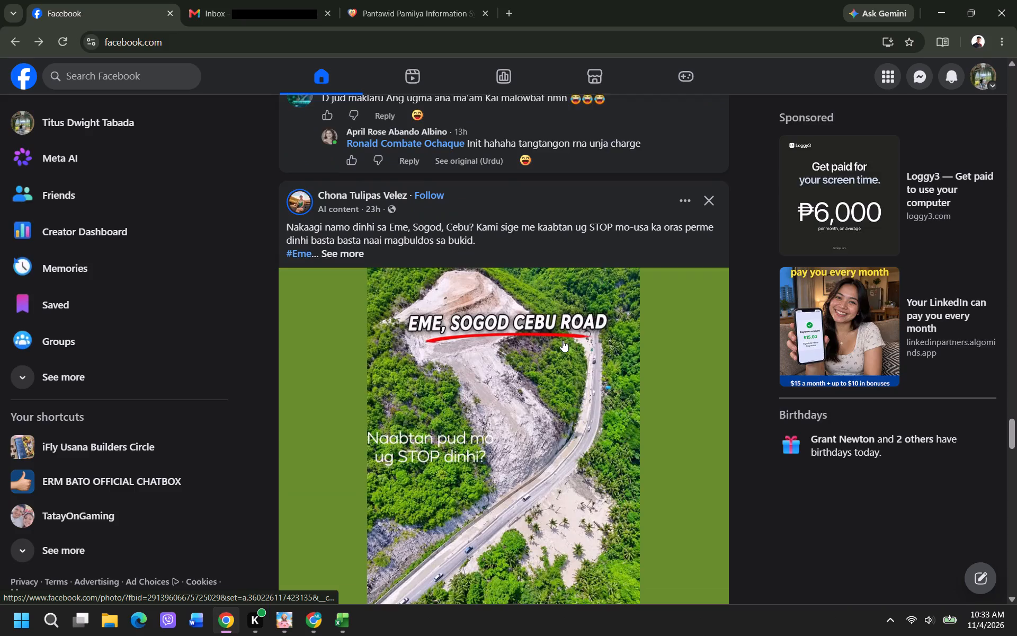
scroll(561, 340, "down", 3)
scroll(556, 340, "up", 3)
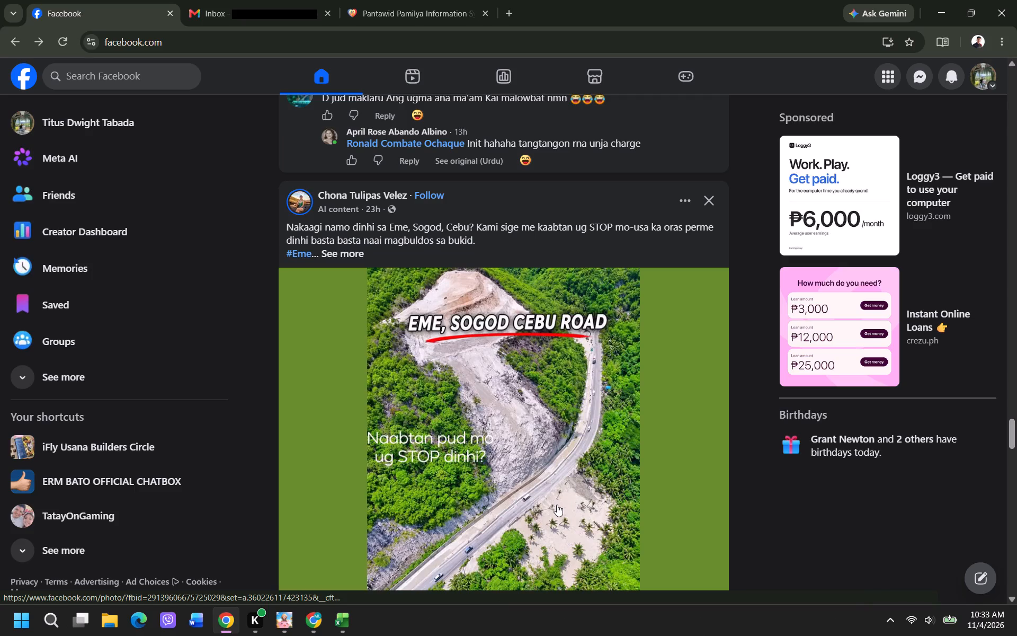
Browse further along the feed, examining posts down to the list of school divisions in Manitoba, Canada.
scroll(556, 489, "down", 2)
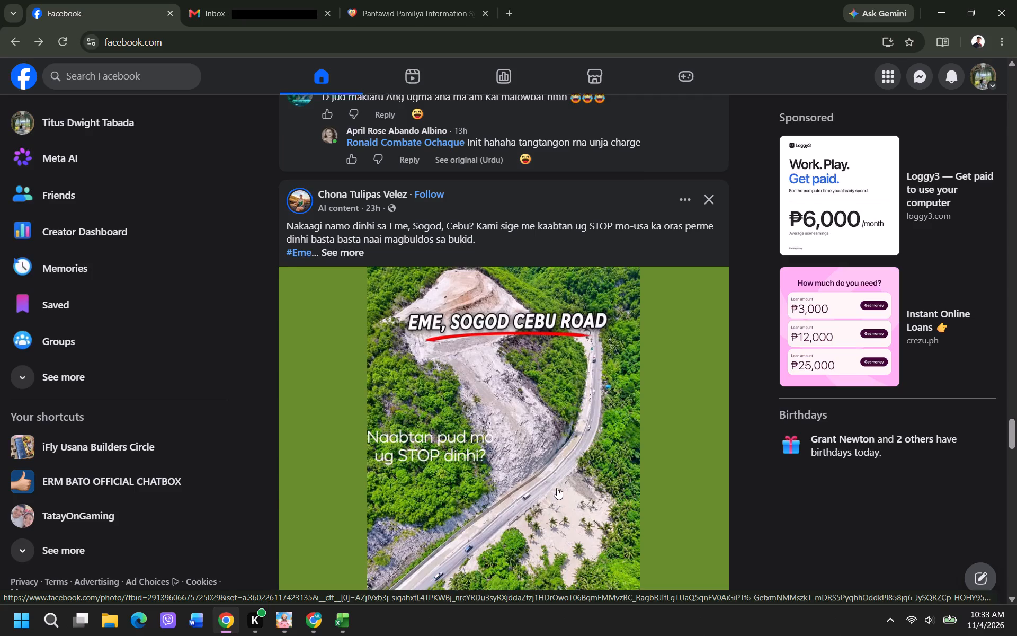
scroll(557, 488, "down", 3)
scroll(517, 367, "down", 10)
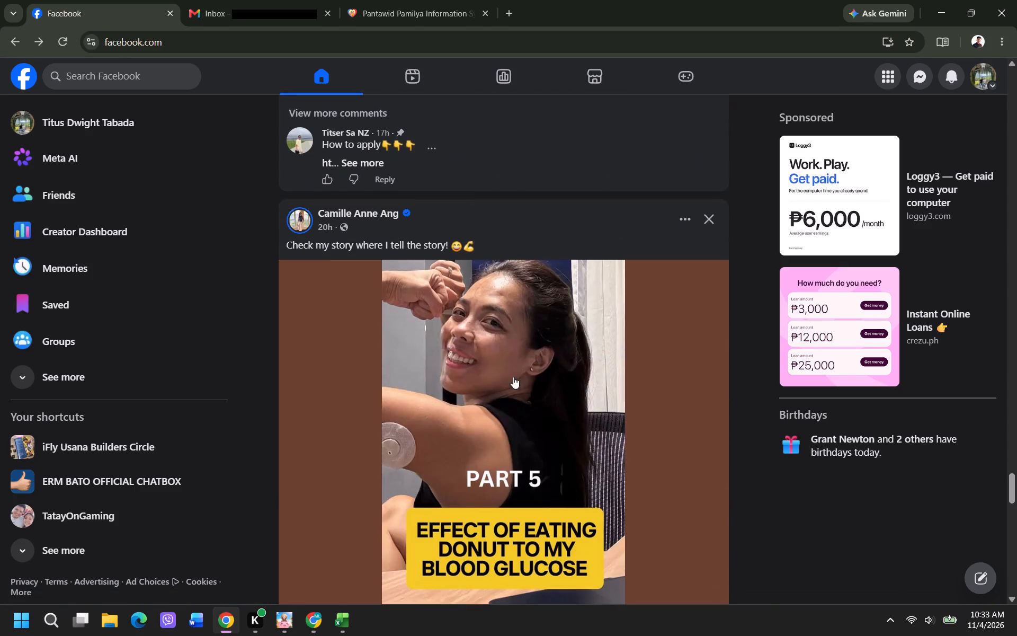
scroll(530, 379, "down", 2)
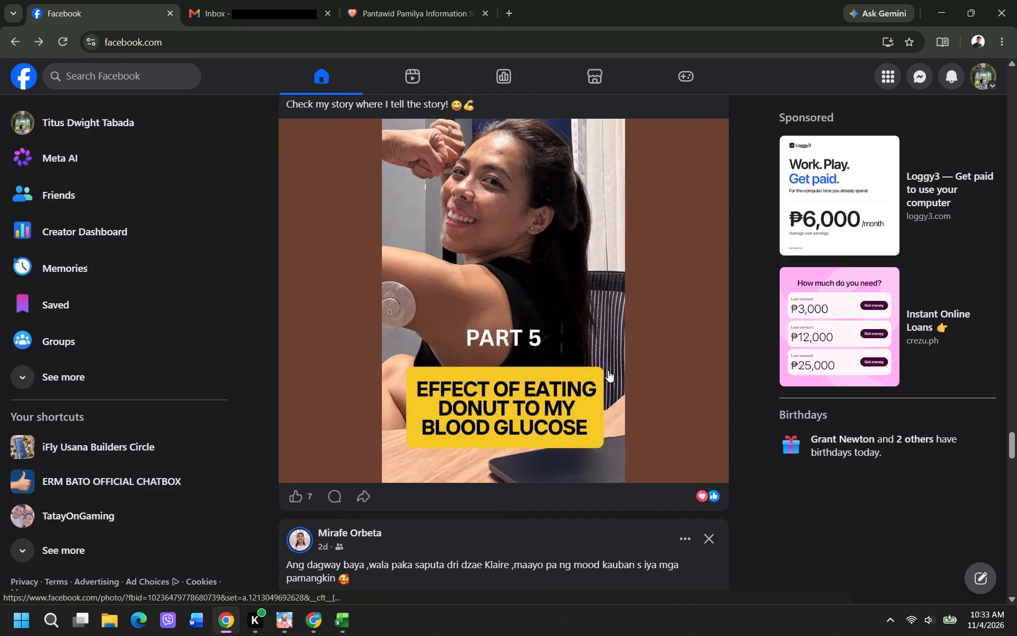
scroll(608, 370, "down", 6)
scroll(656, 258, "down", 9)
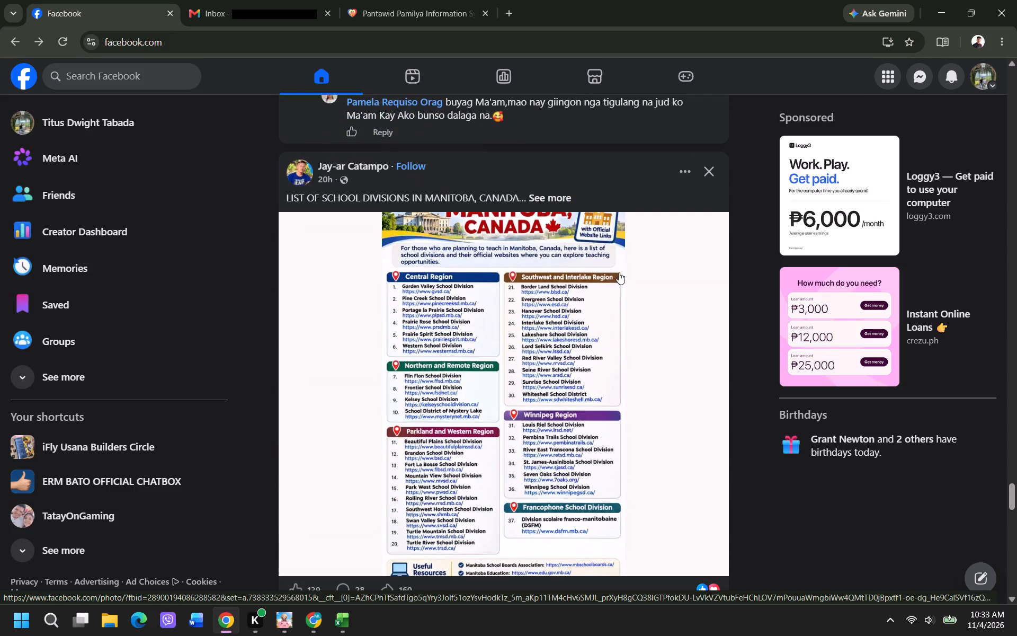
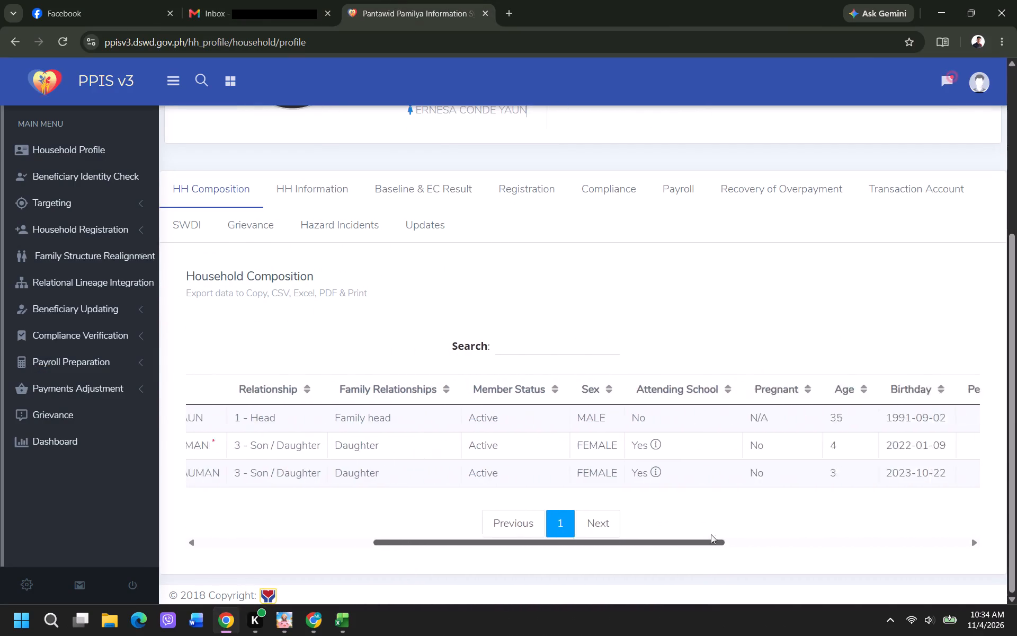
Examine the household members' ages and birthdays in the Household Composition table, focusing on the youngest daughter's entry.
left_click_drag(711, 534, 731, 534)
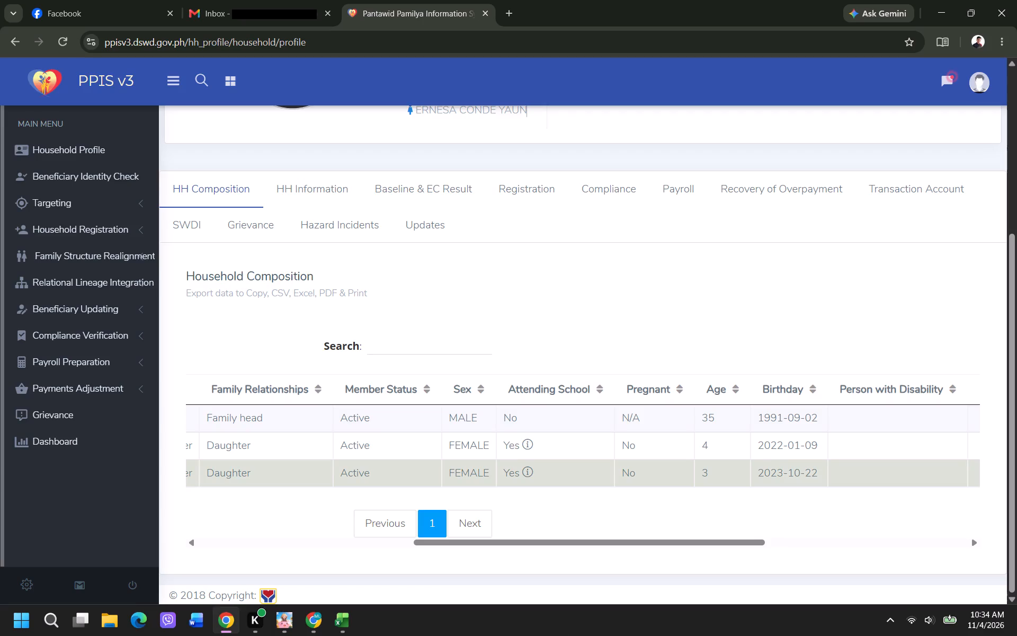
left_click_drag(773, 473, 785, 474)
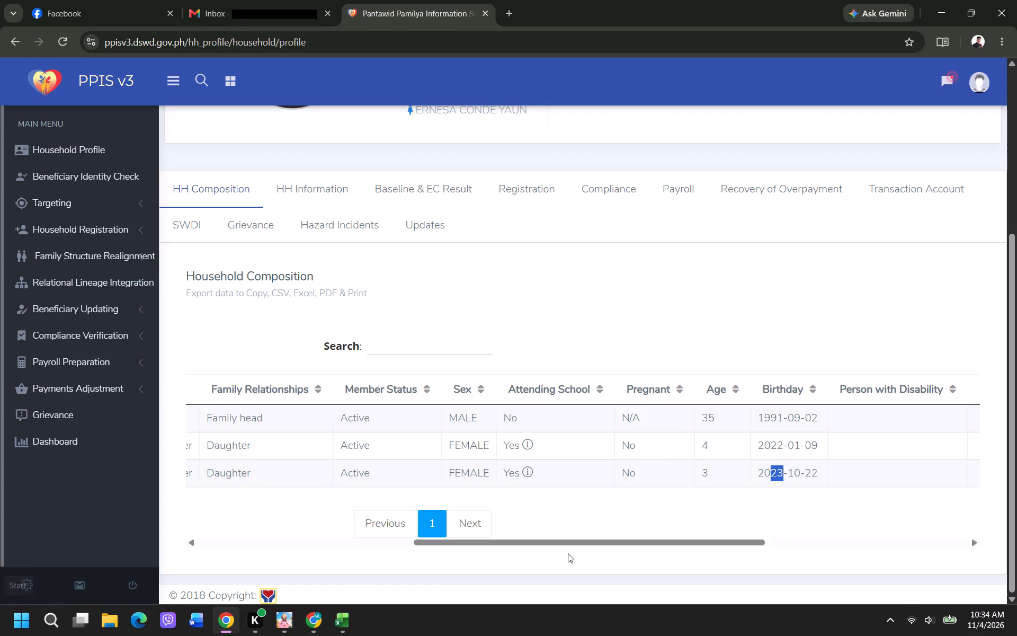
left_click(792, 474)
Open the Windows search.
left_click(53, 620)
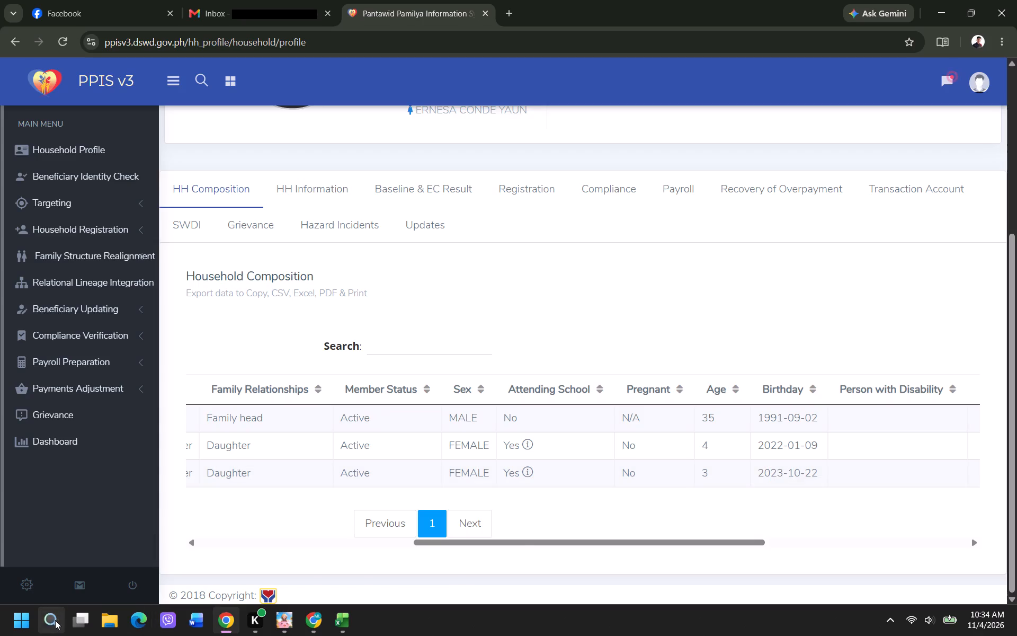
Open the Calculator app and move its window clear of the Age and Birthday columns in the Household Composition table.
type("call")
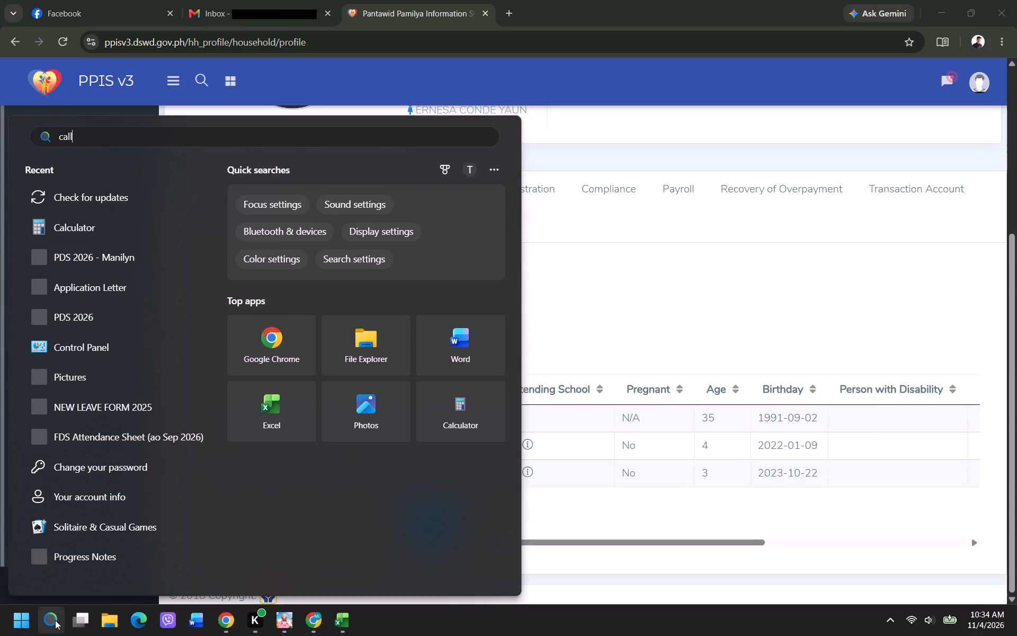
key("Return")
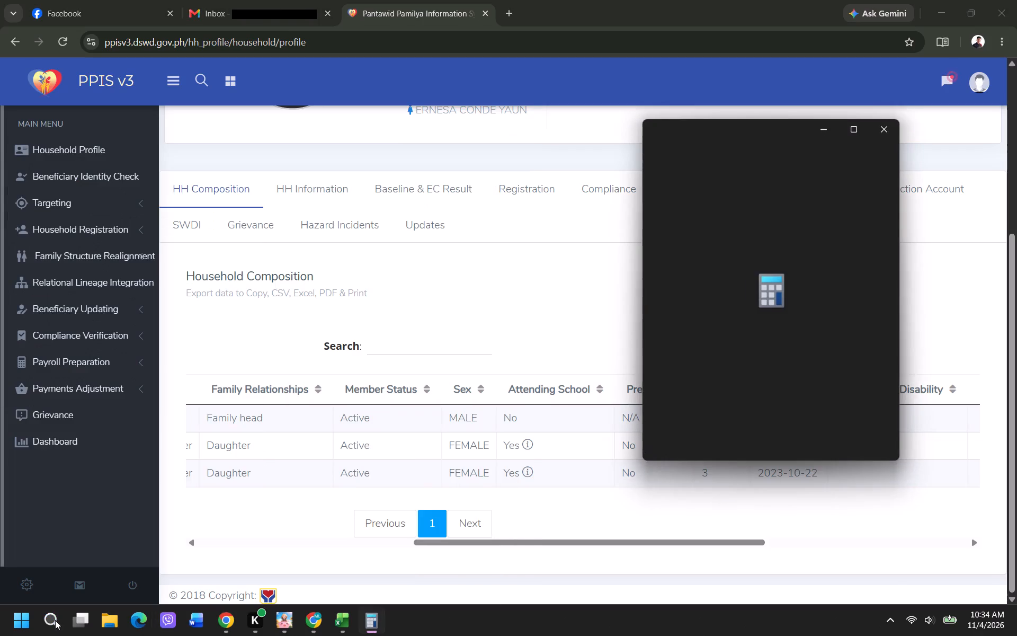
left_click_drag(760, 124, 331, 131)
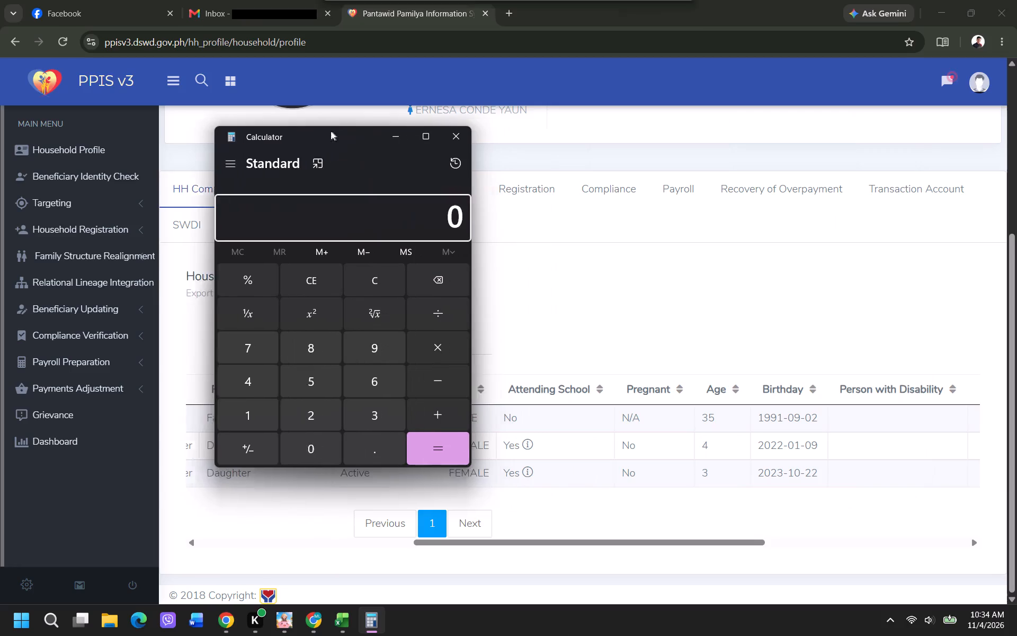
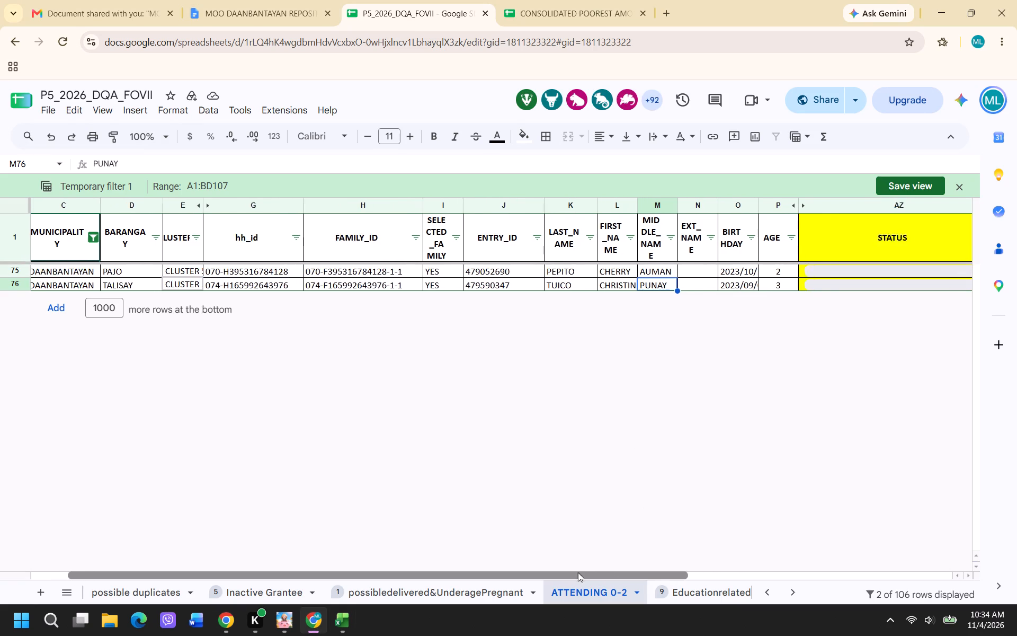
Check the birthday and age in row 75 of the ATTENDING 0-2 sheet against the youngest daughter's record in PPIS v3.
left_click_drag(578, 572, 371, 569)
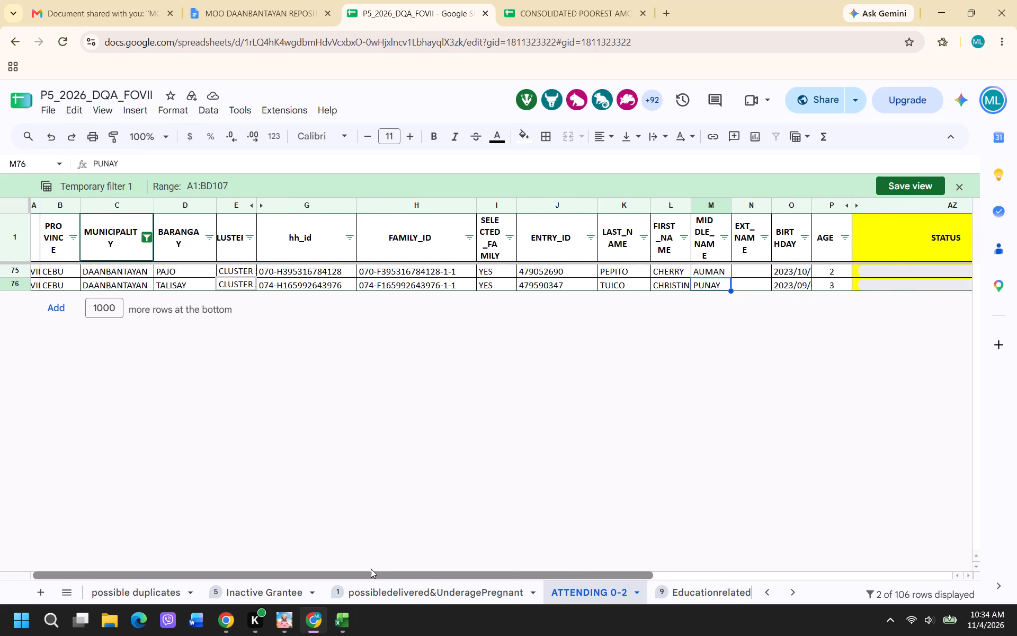
left_click_drag(371, 569, 665, 560)
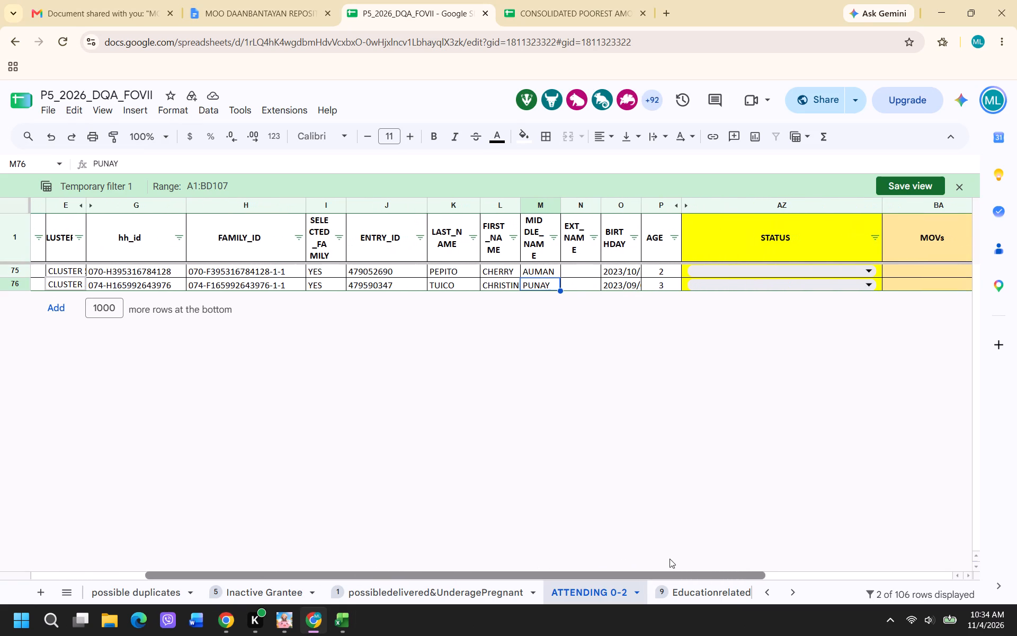
key("alt+Tab")
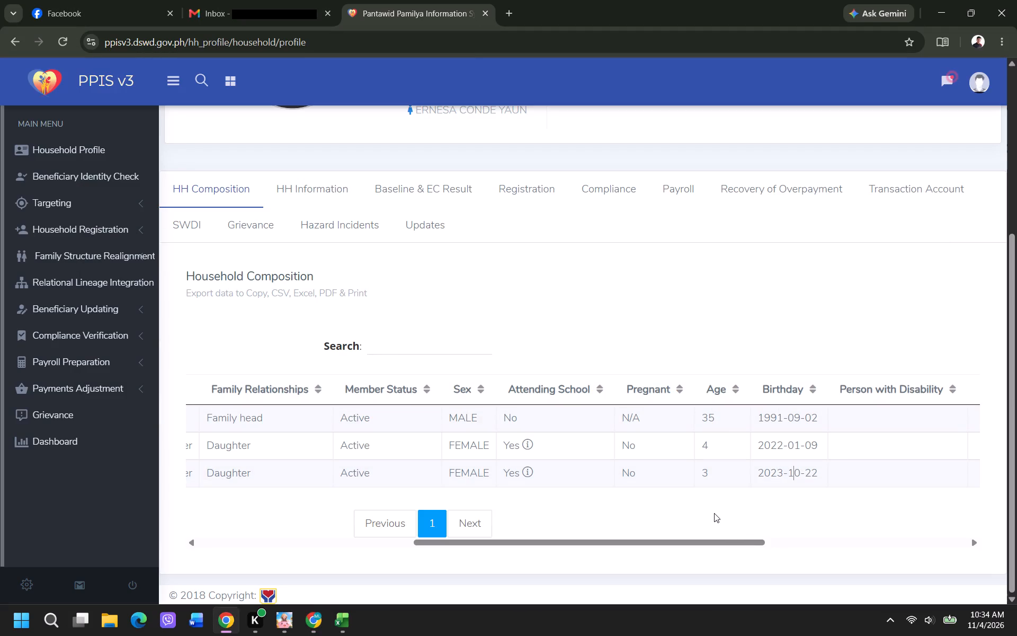
key("alt+Tab")
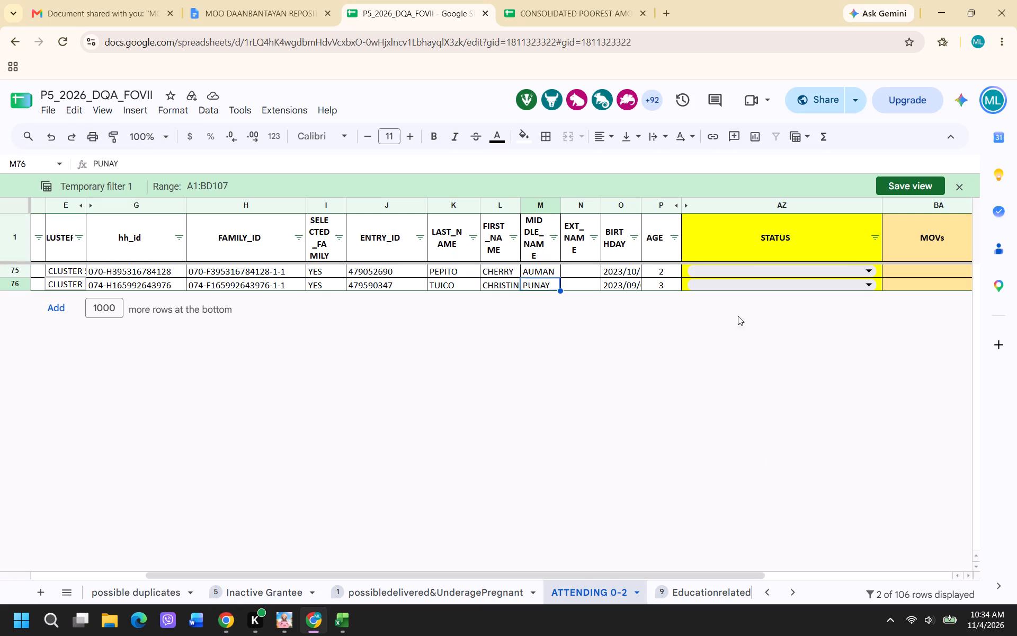
left_click(626, 275)
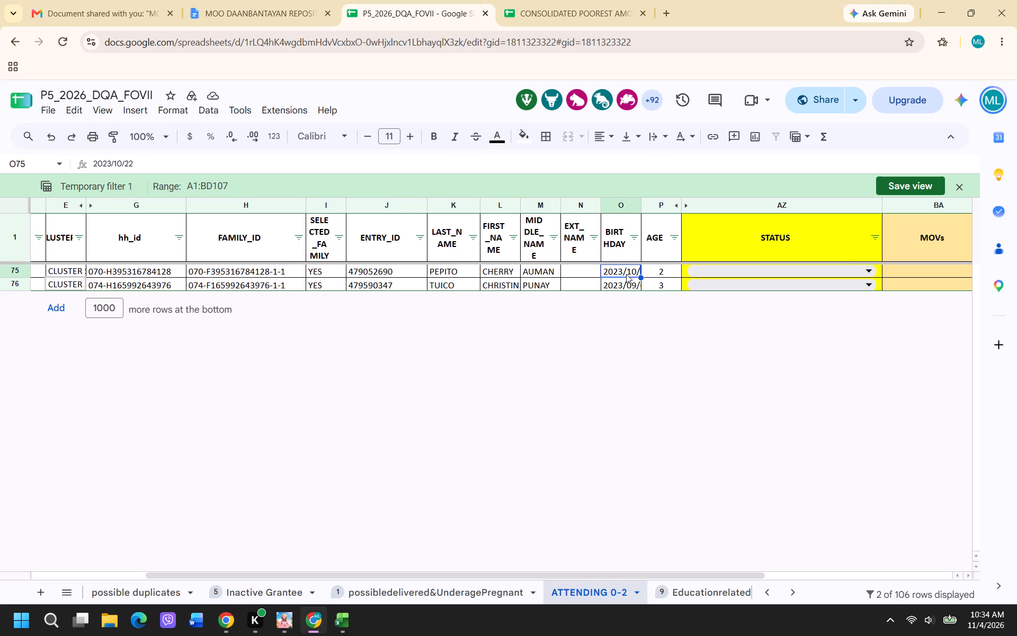
Switch back to PPIS v3 and examine the household's basic information and its members' school attendance, age and birthday in Household Composition.
key("alt+Tab")
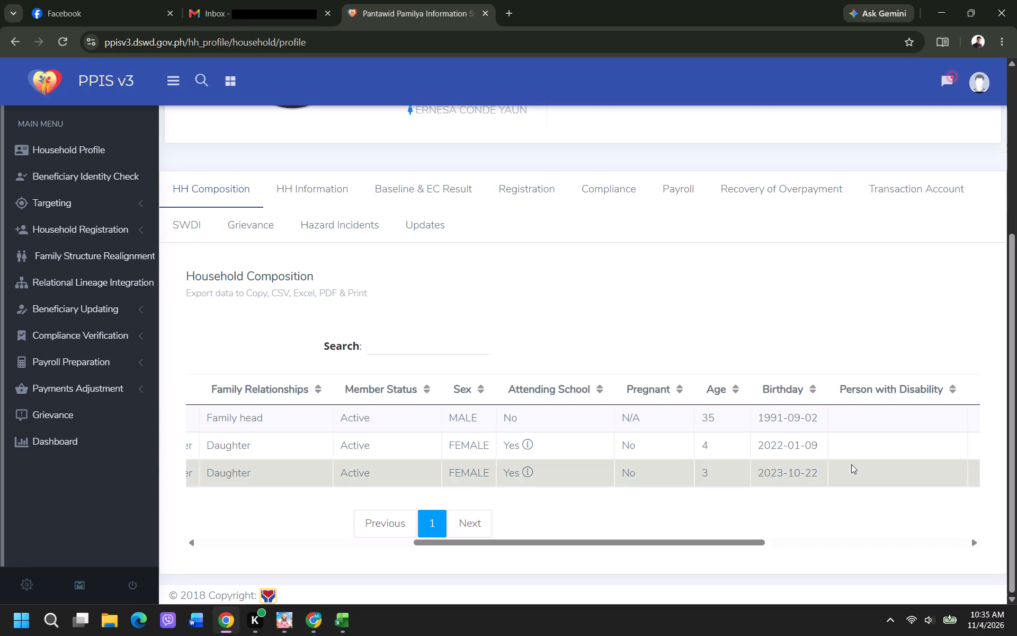
scroll(856, 349, "up", 11)
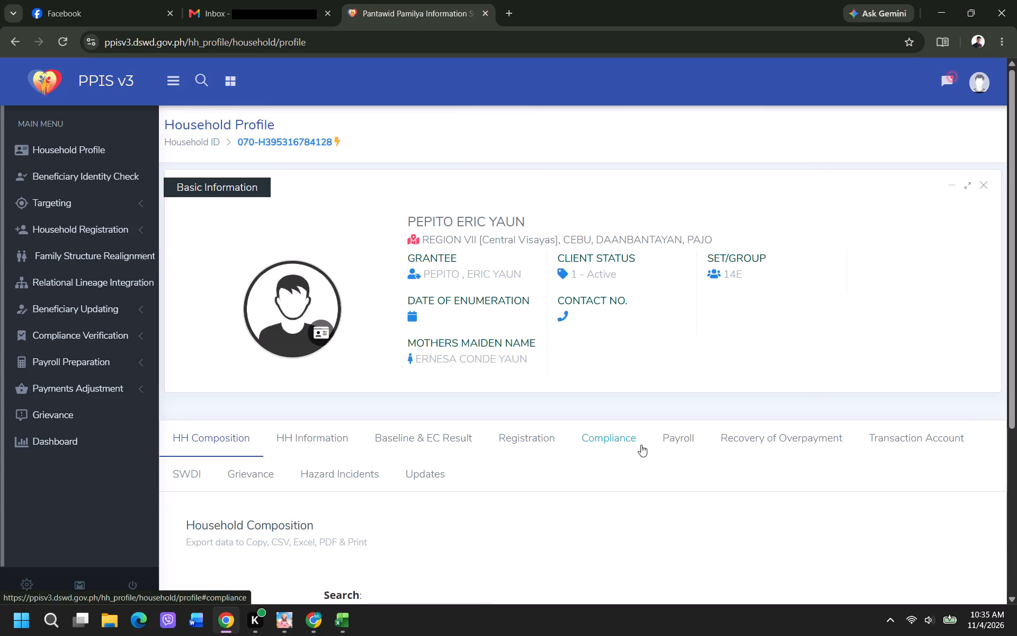
scroll(641, 445, "down", 8)
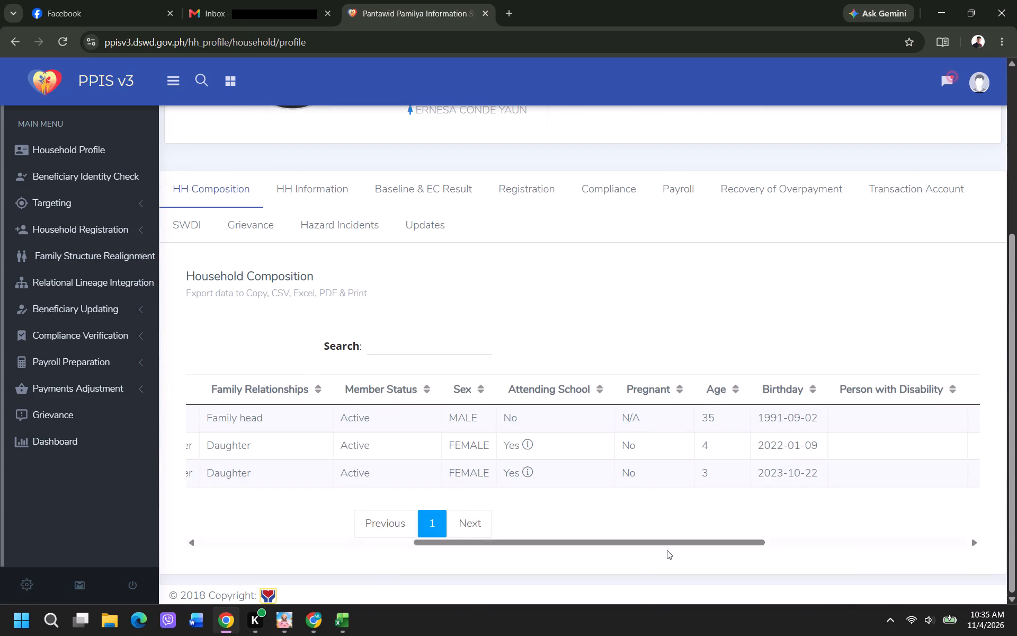
left_click_drag(667, 543, 625, 543)
left_click_drag(626, 541, 637, 537)
scroll(662, 395, "up", 2)
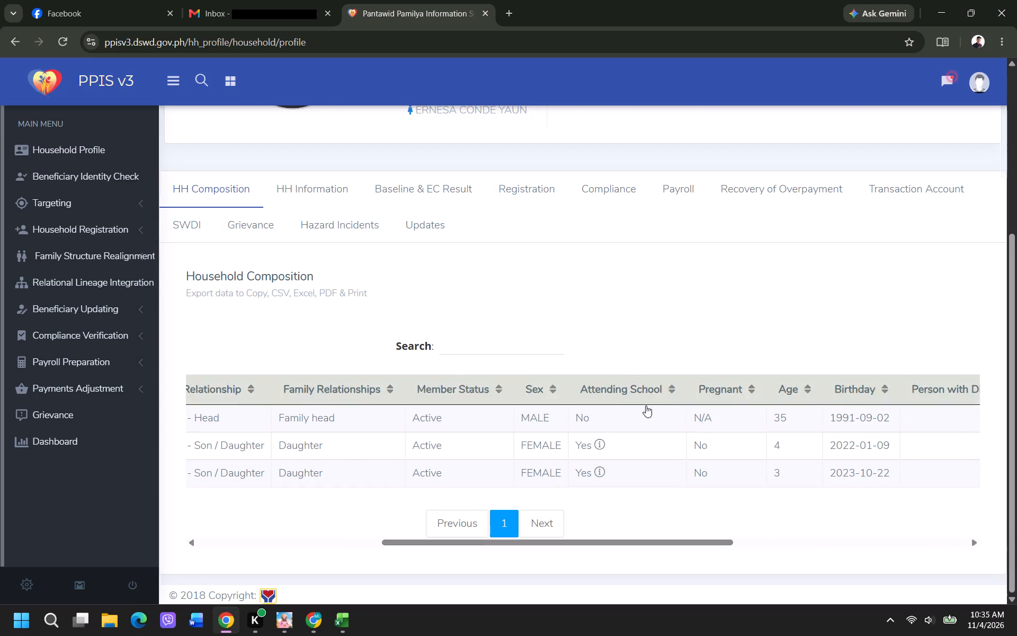
scroll(646, 405, "up", 5)
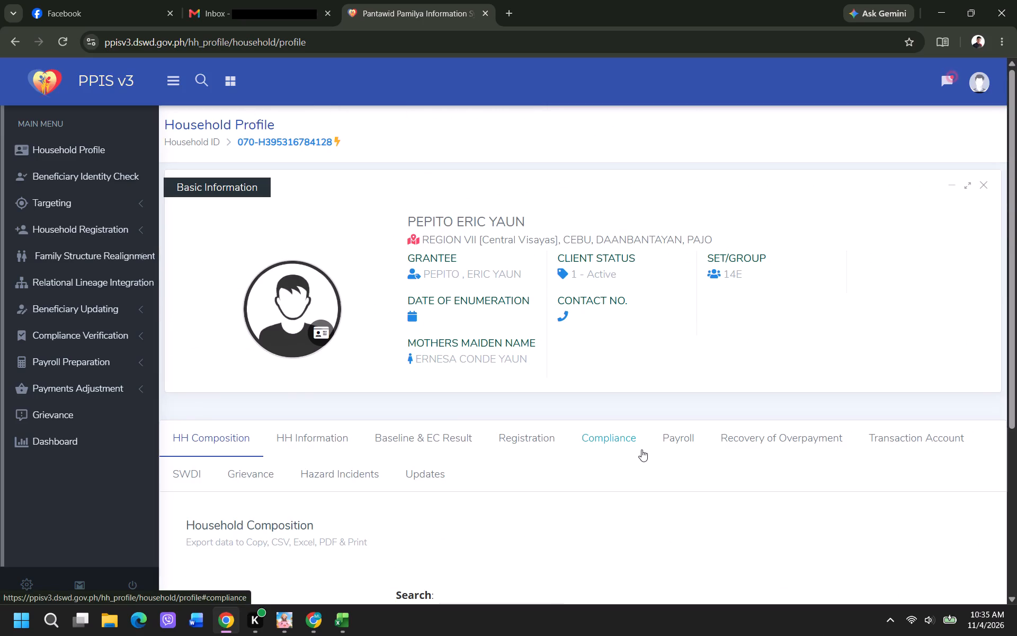
scroll(650, 421, "down", 3)
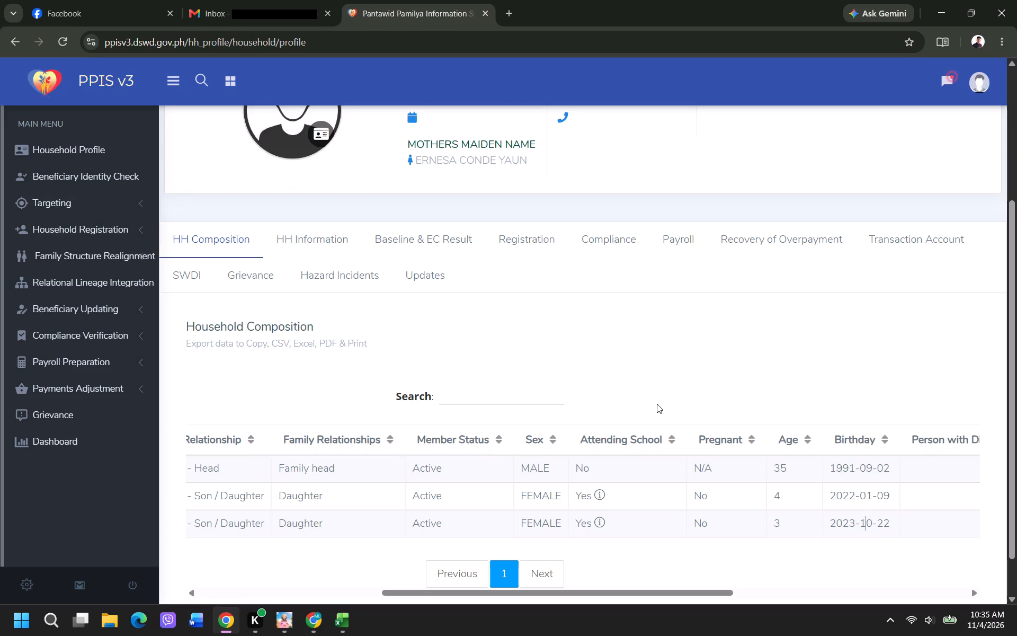
scroll(651, 402, "up", 1)
scroll(649, 402, "down", 2)
scroll(648, 402, "up", 2)
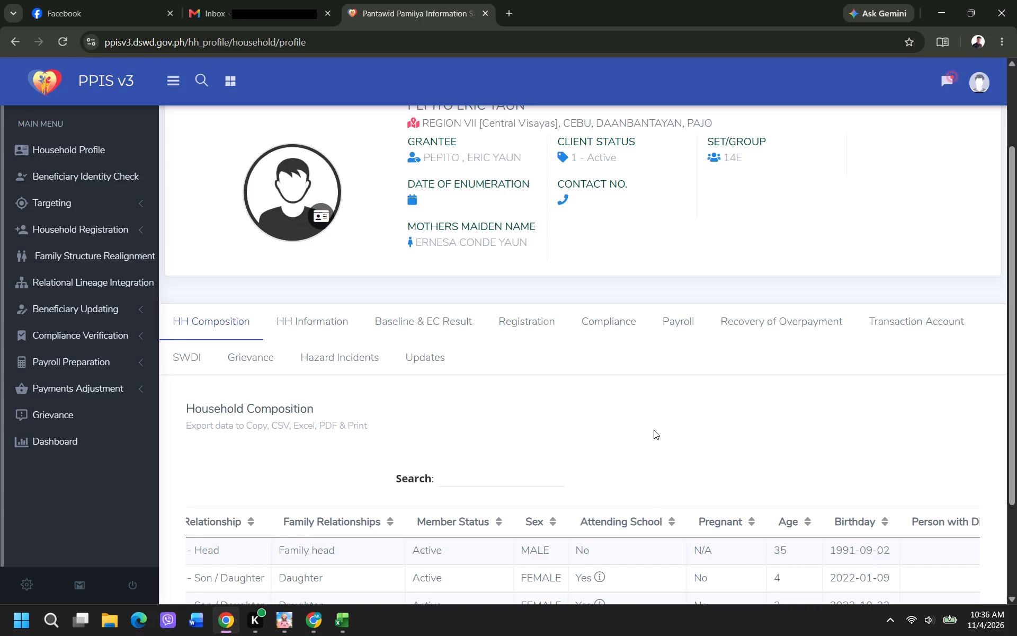
scroll(667, 445, "up", 1)
scroll(657, 446, "down", 1)
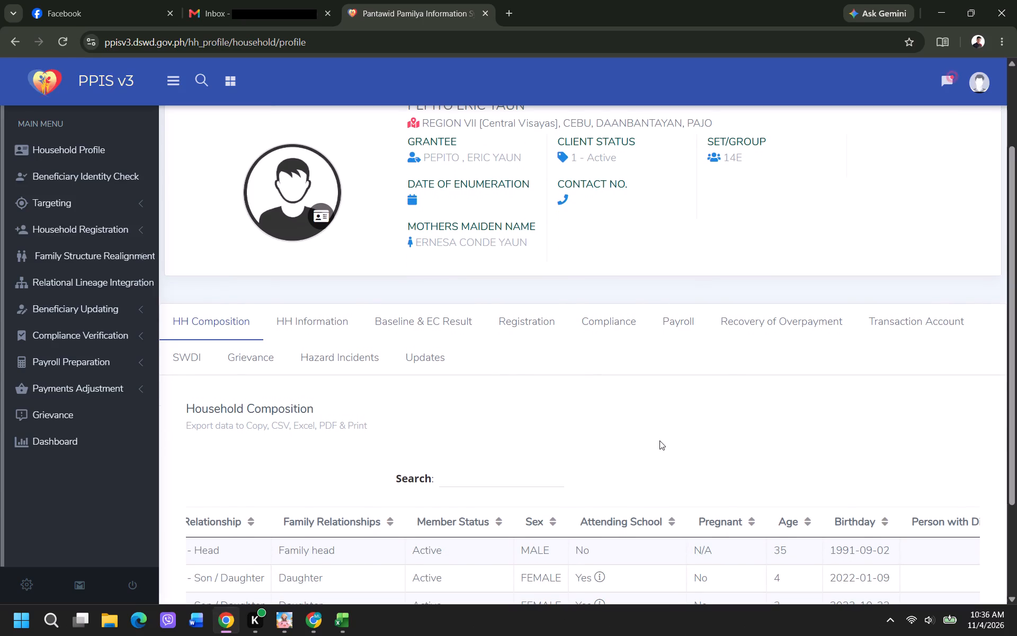
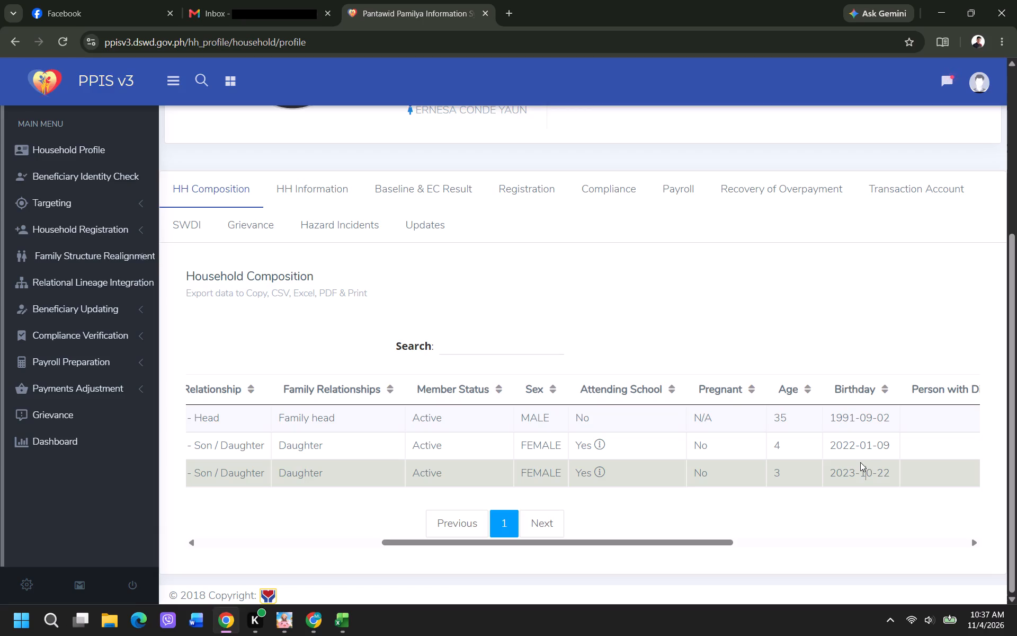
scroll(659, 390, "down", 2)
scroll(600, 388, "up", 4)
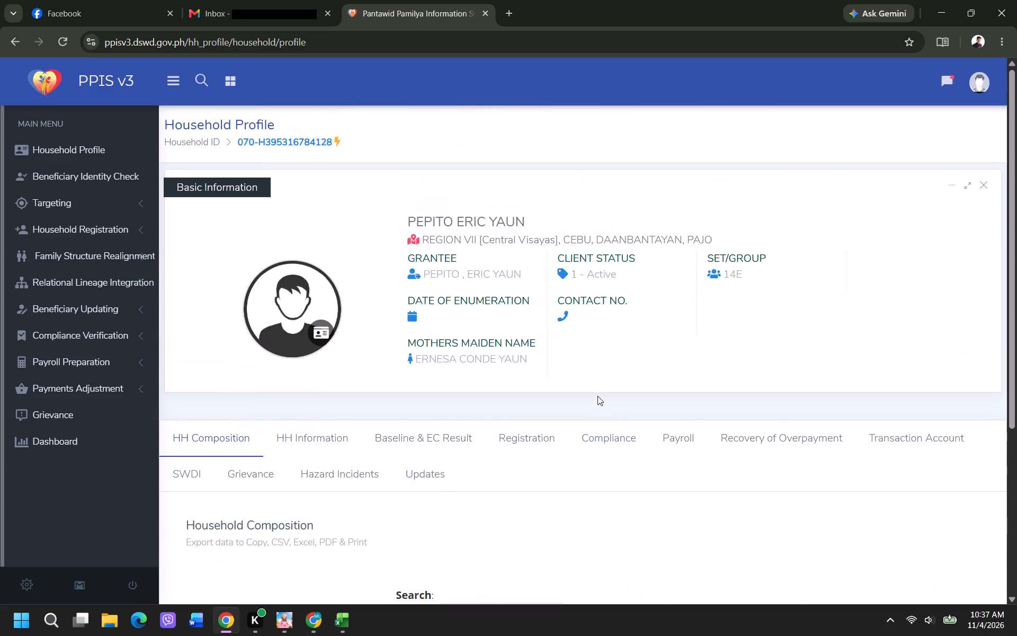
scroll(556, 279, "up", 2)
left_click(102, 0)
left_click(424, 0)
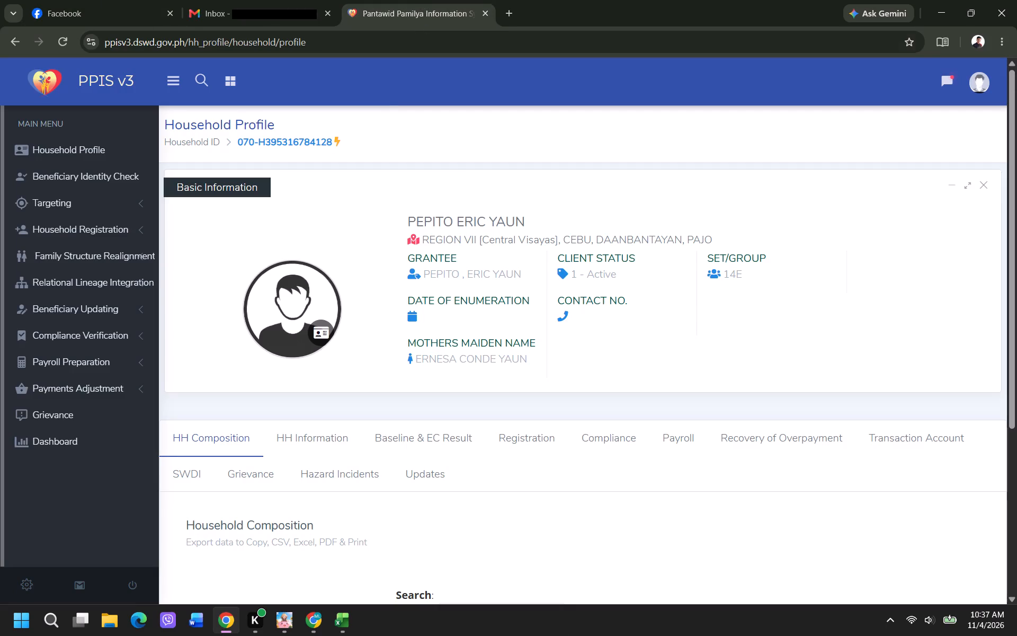
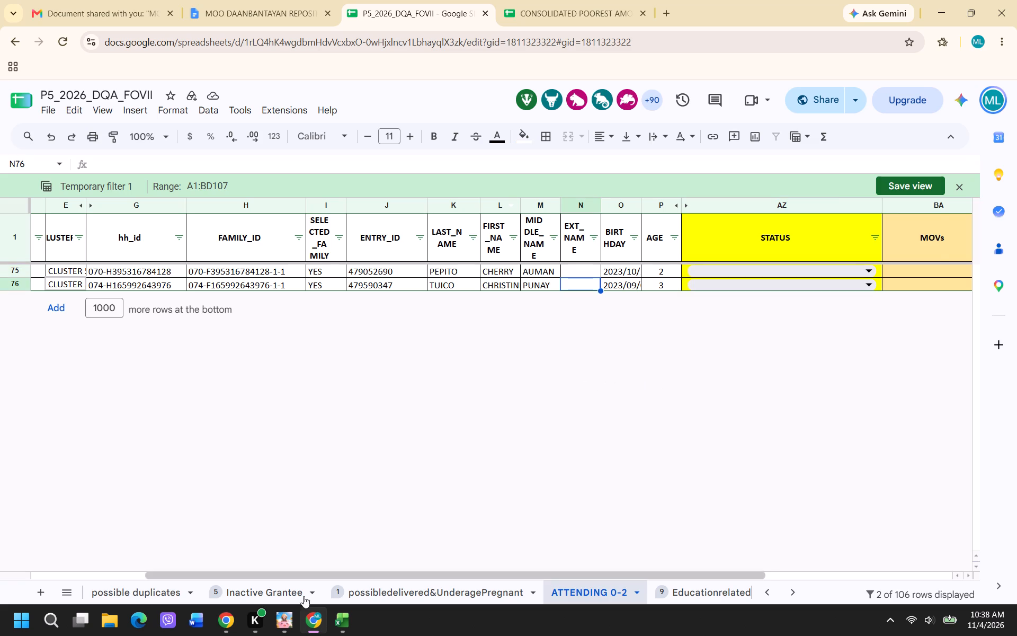
Switch to the Ragnarok: The New World game and look over its Field Combat, Mimic Chest event and Guild information.
left_click(289, 620)
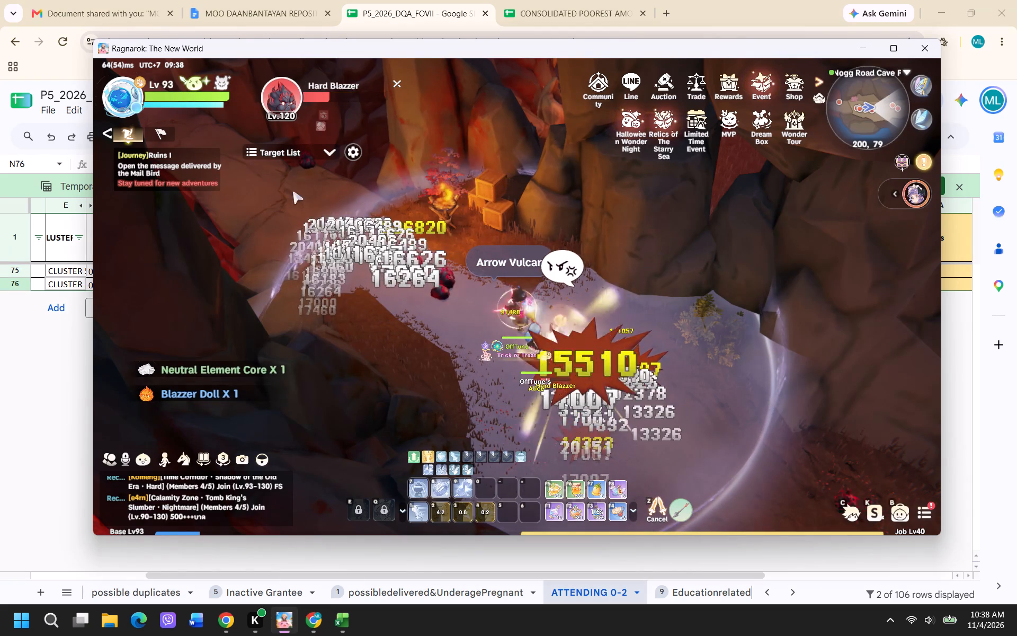
left_click(222, 85)
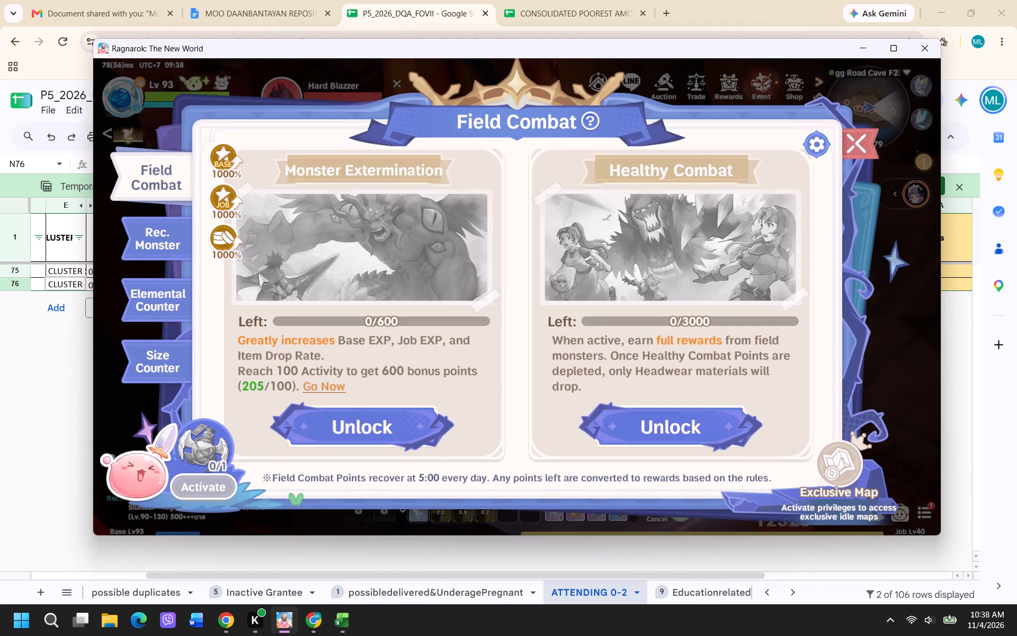
left_click(858, 141)
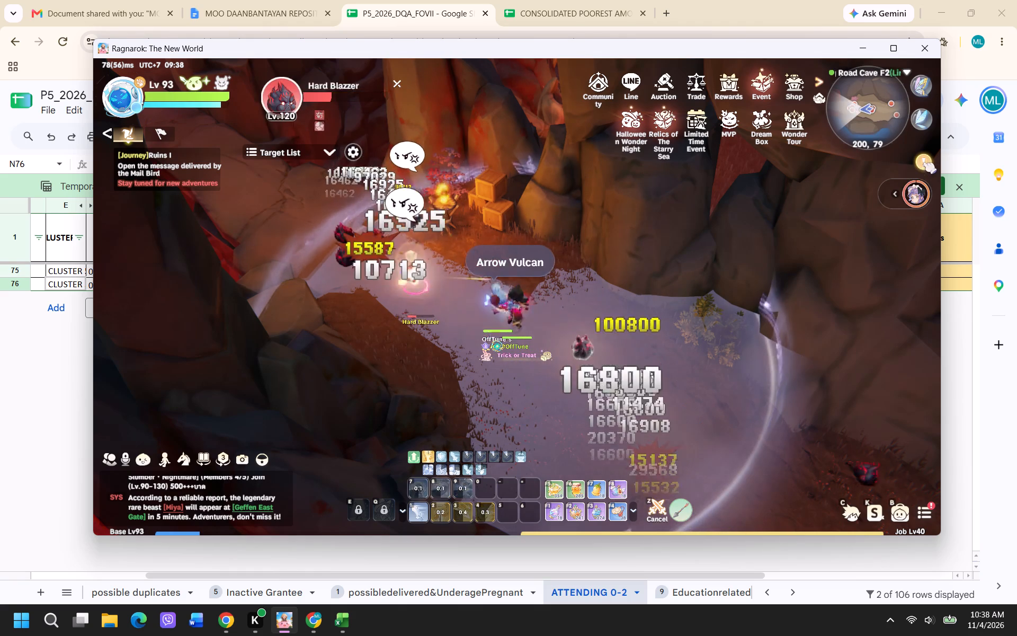
left_click(925, 164)
left_click(918, 164)
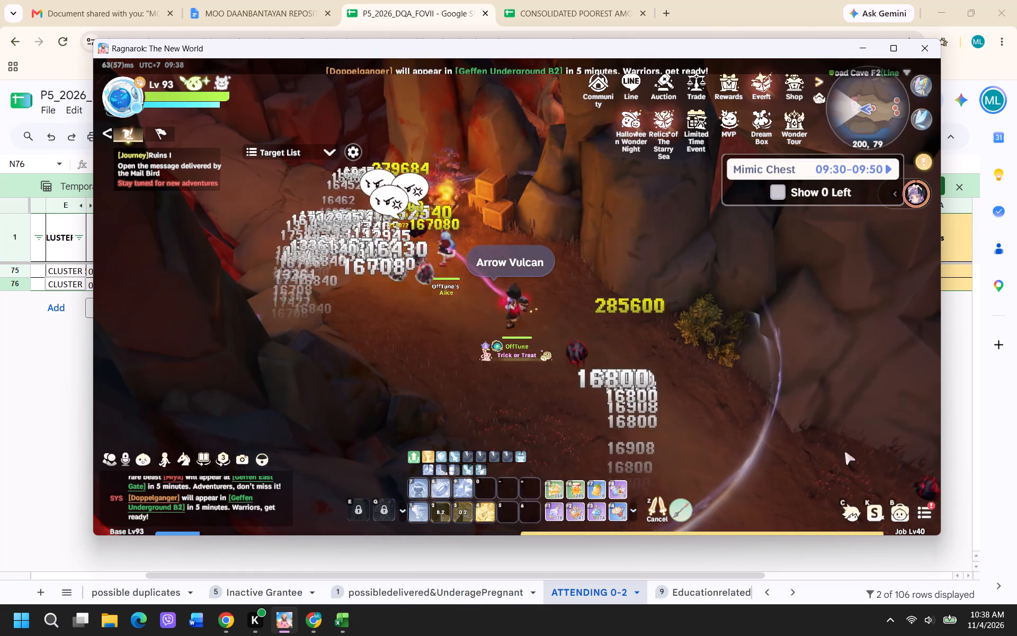
left_click(929, 514)
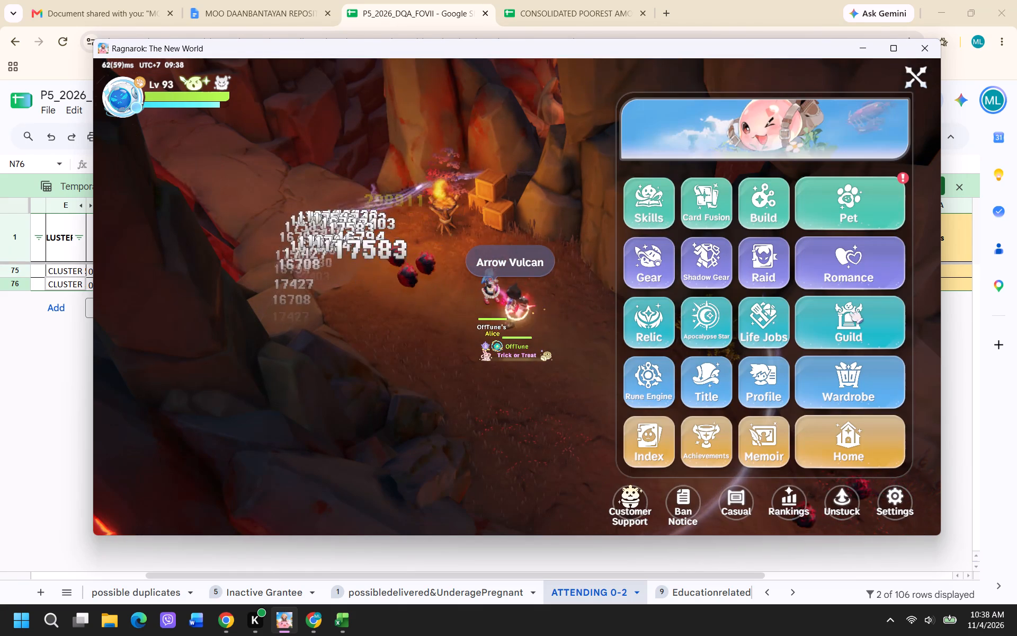
left_click(847, 335)
left_click(137, 209)
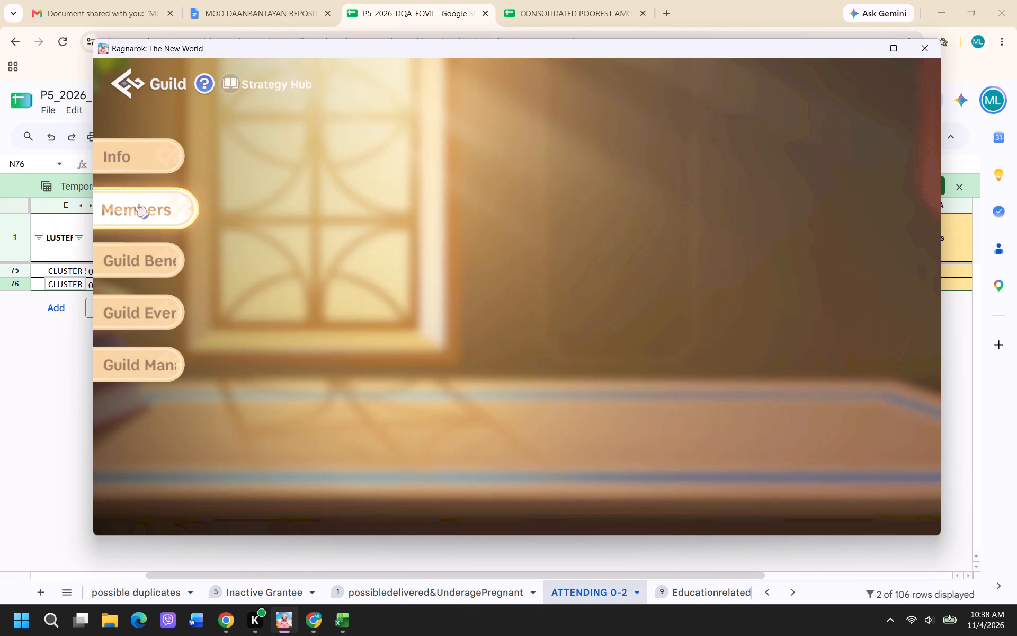
left_click(157, 157)
left_click(130, 88)
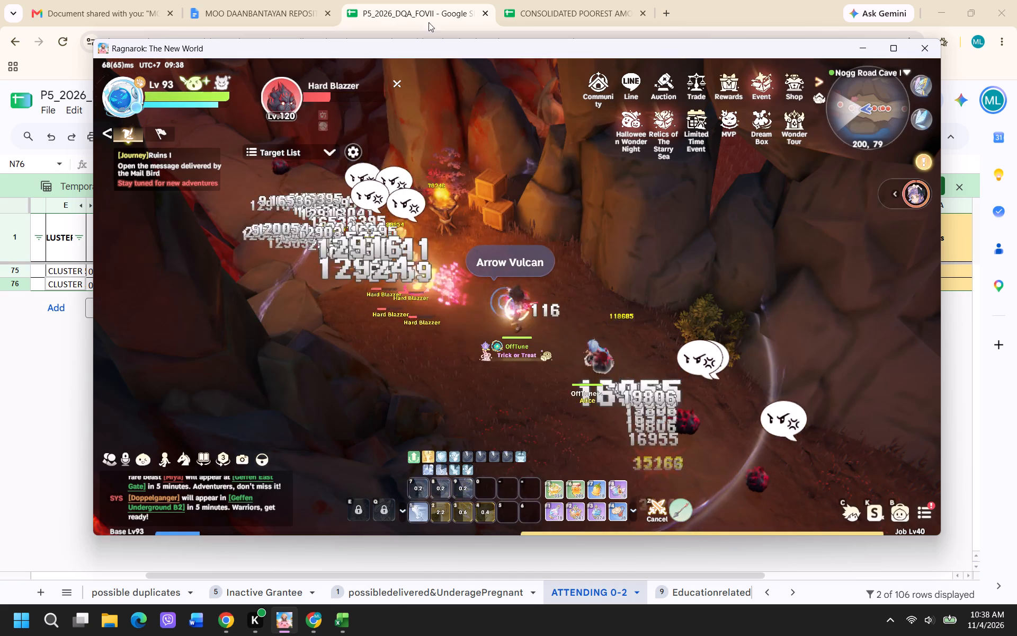
Return to the ATTENDING 0-2 sheet and set the STATUS in row 75 to No Changes Attending with School Certificate.
left_click(418, 0)
left_click(579, 0)
left_click(423, 0)
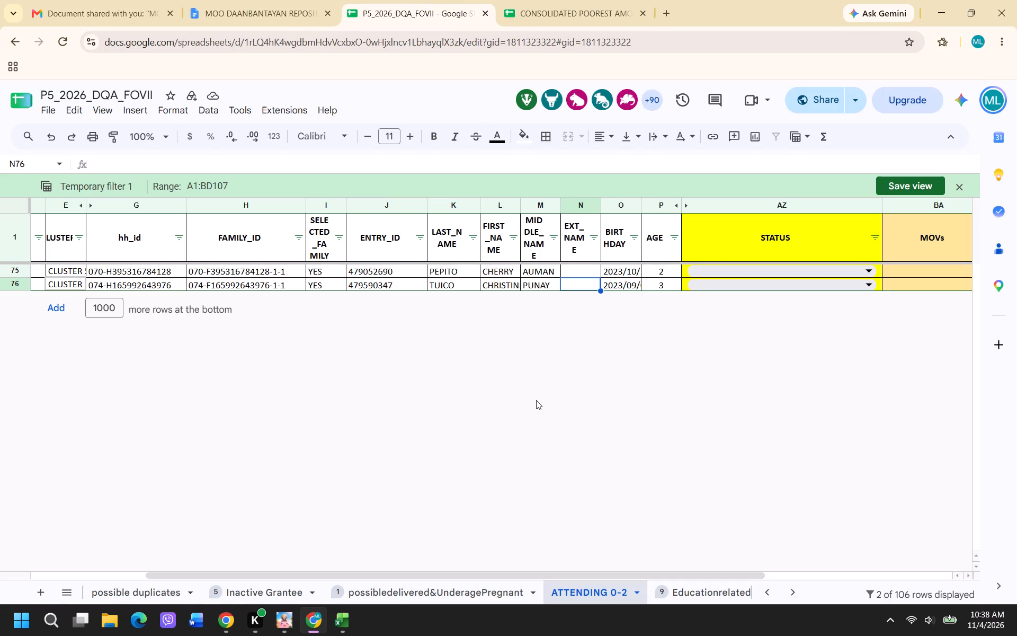
left_click(777, 271)
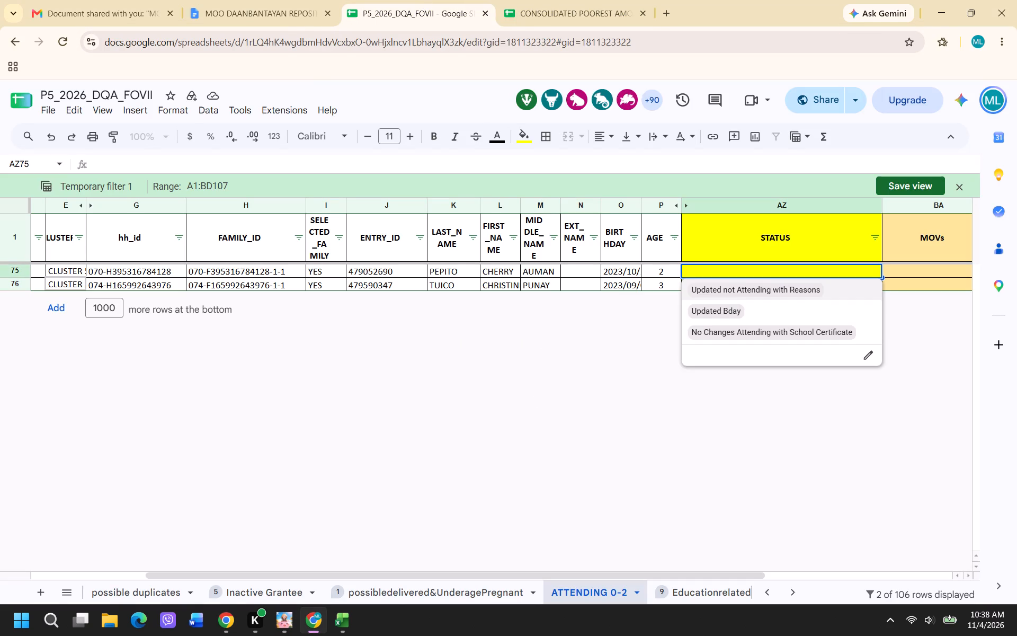
left_click(777, 332)
left_click(739, 390)
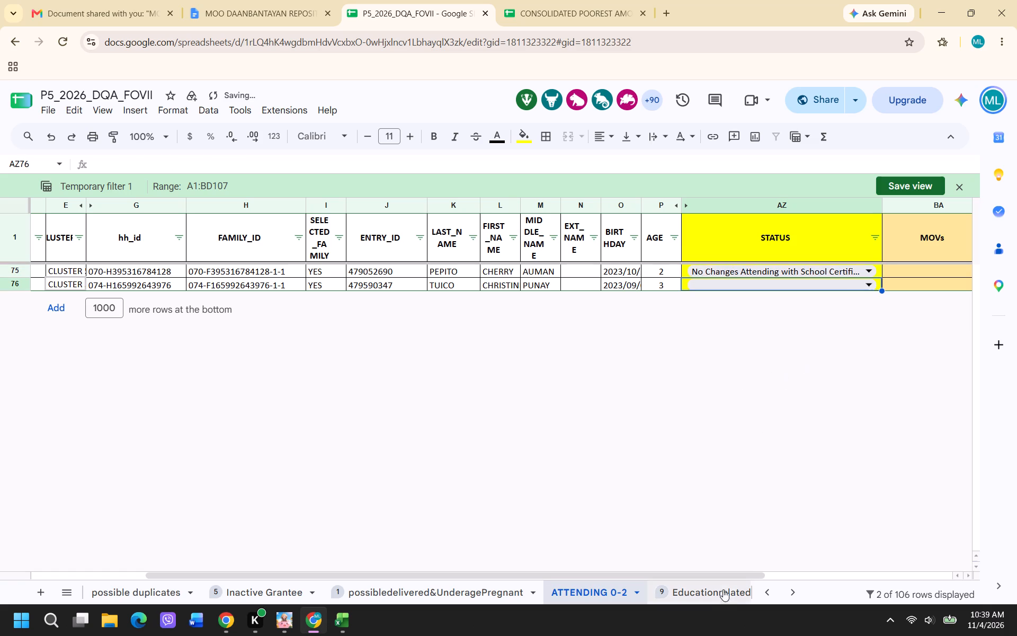
Examine the MOVs, CBDOs and RBDOs remarks columns for the filtered rows, starting from the MOVs cell in row 75.
left_click_drag(730, 574, 921, 563)
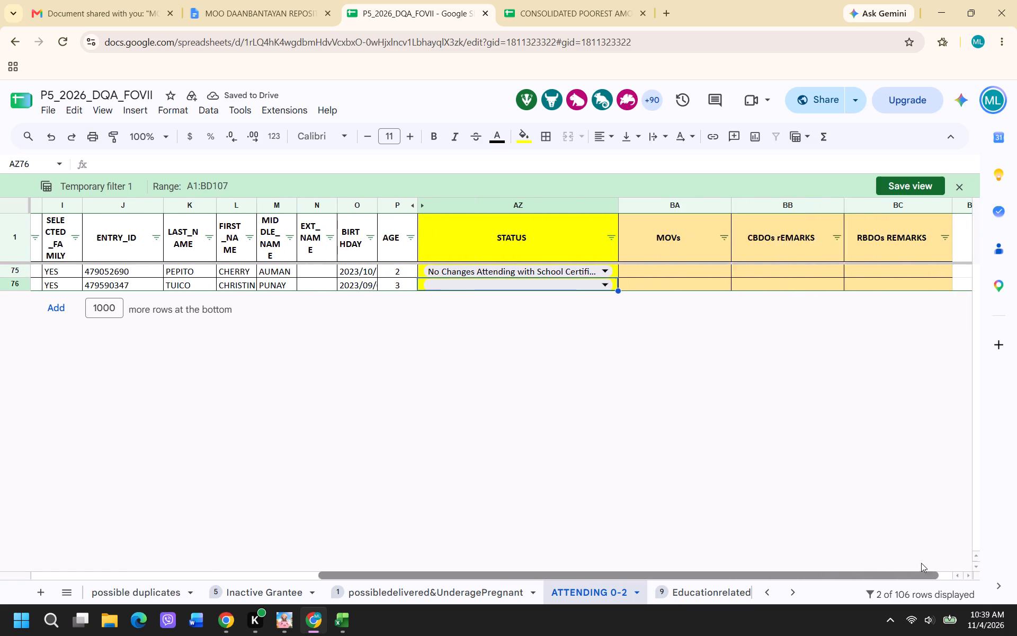
left_click_drag(921, 563, 932, 561)
left_click(665, 271)
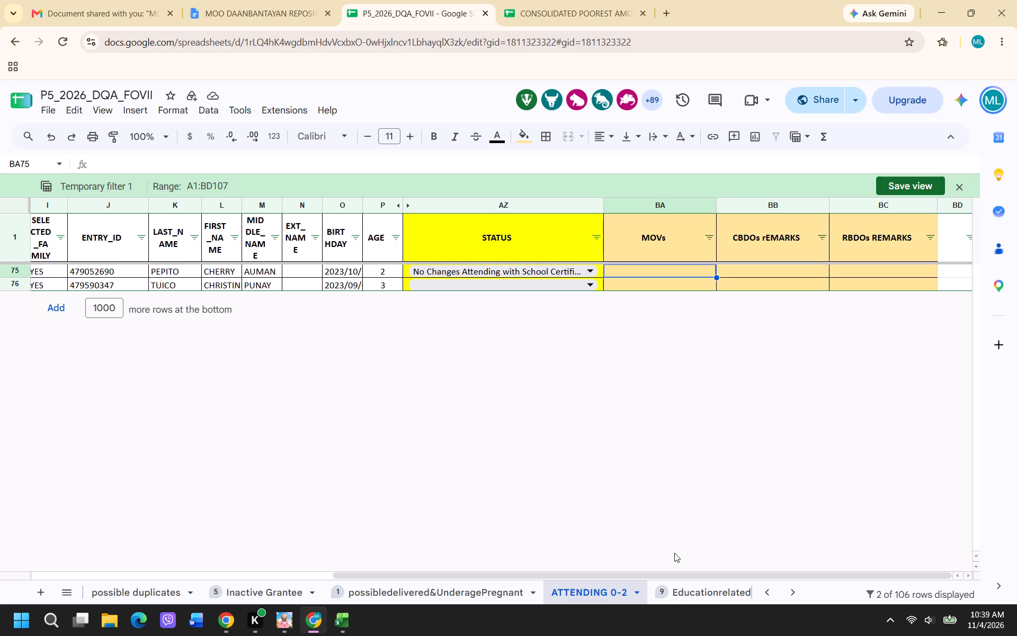
scroll(358, 419, "down", 5)
scroll(342, 437, "up", 2)
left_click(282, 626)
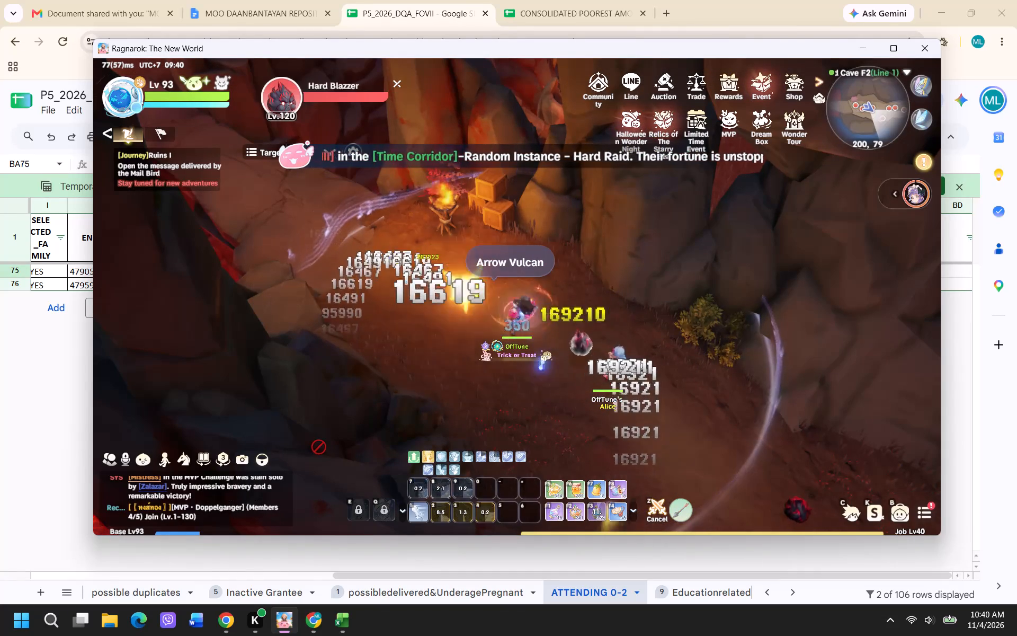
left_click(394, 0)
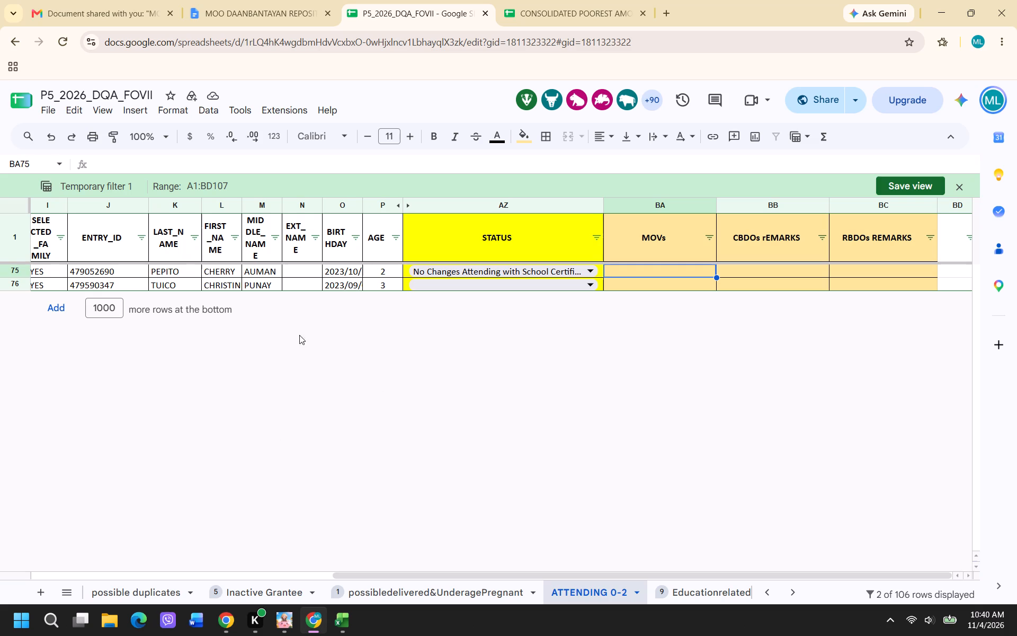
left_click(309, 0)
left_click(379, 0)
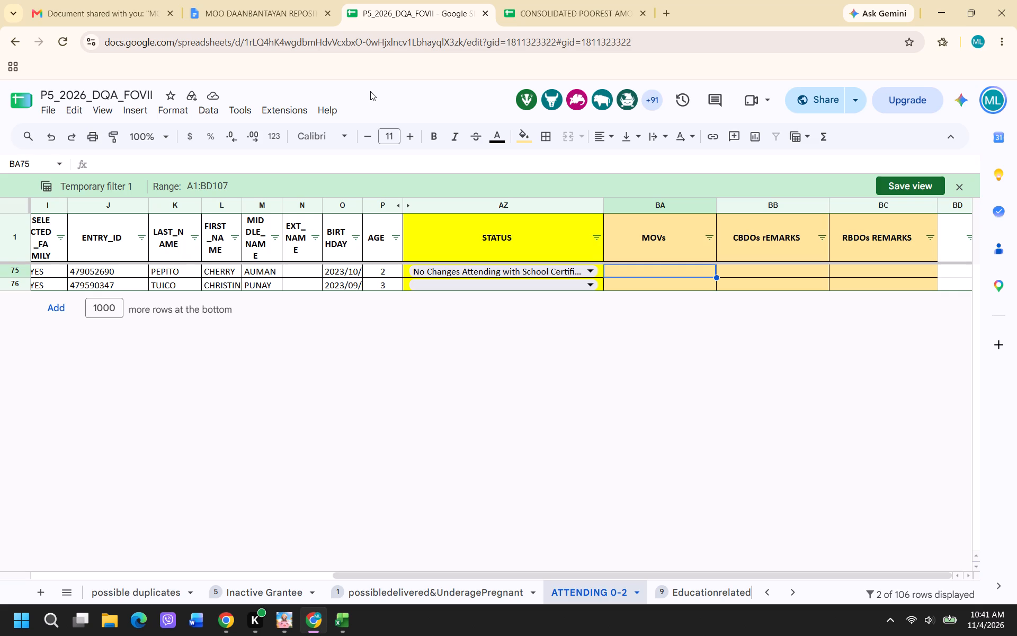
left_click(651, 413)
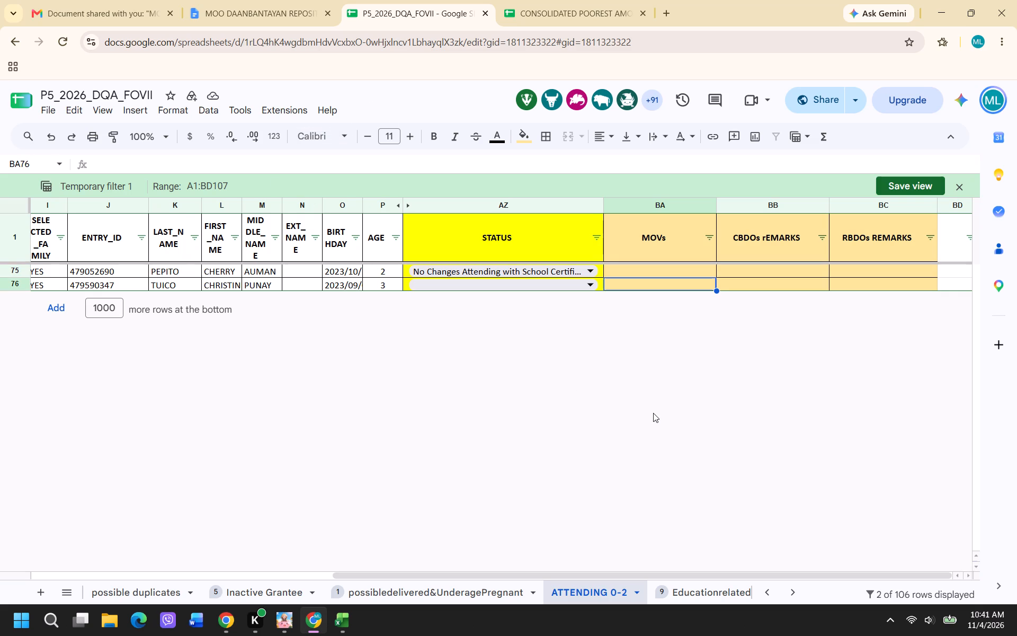
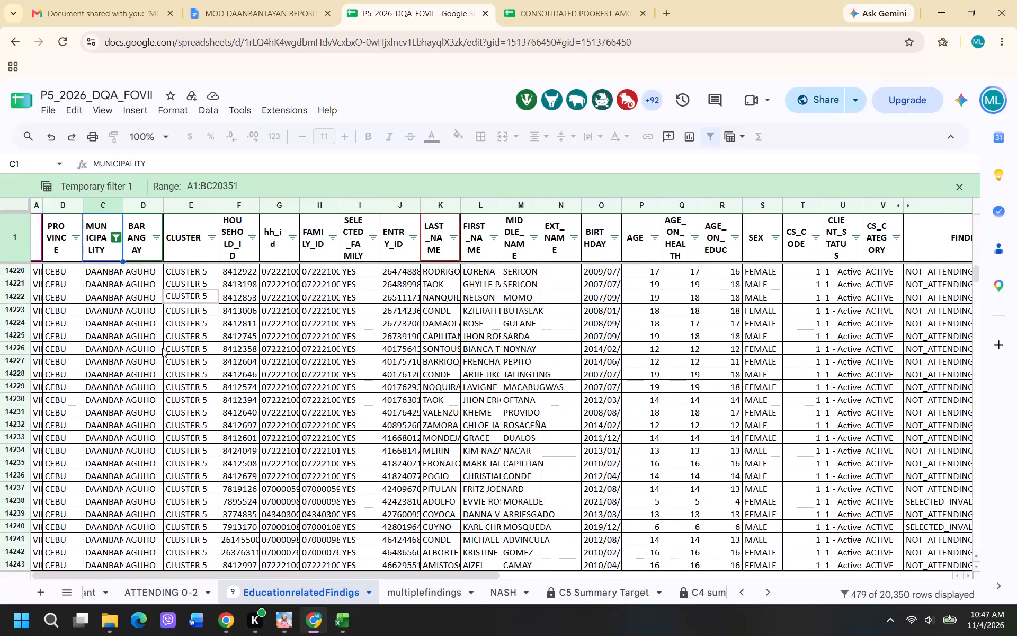
Examine the Daanbantayan rows in the EducationrelatedFindigs sheet, including their findings, C/MLs Remarks and MOVS columns.
scroll(191, 369, "down", 16)
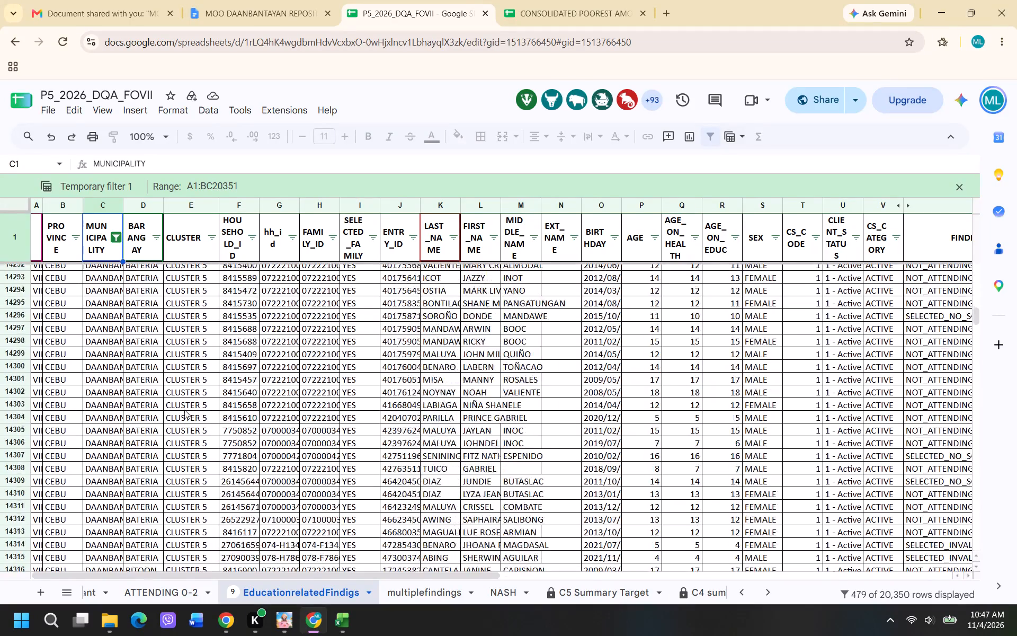
scroll(184, 410, "down", 10)
scroll(174, 418, "down", 17)
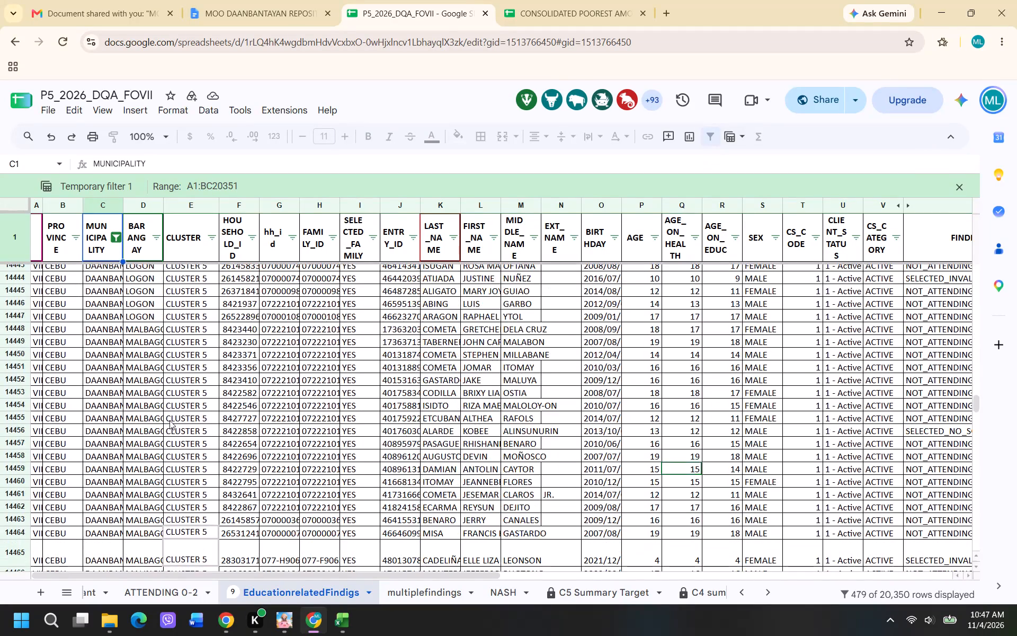
scroll(171, 419, "down", 16)
scroll(172, 422, "up", 1)
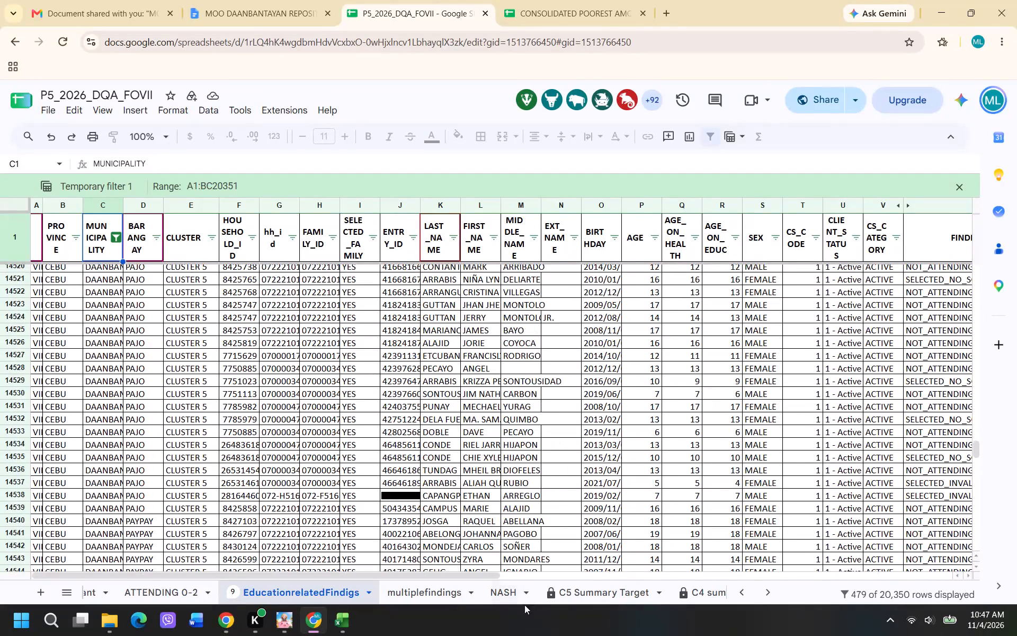
left_click_drag(486, 574, 632, 569)
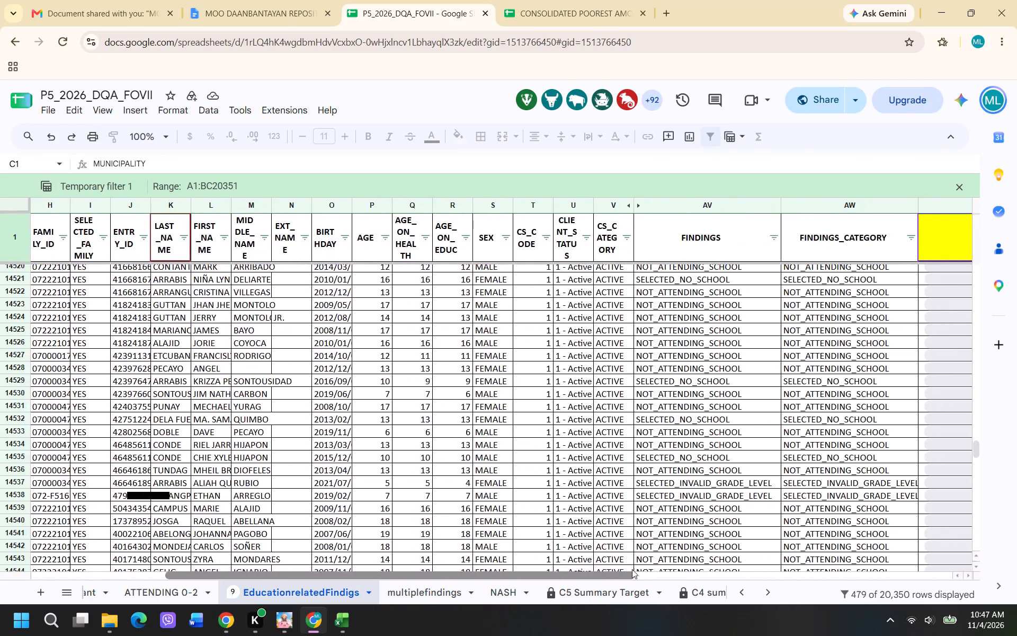
left_click_drag(632, 569, 797, 581)
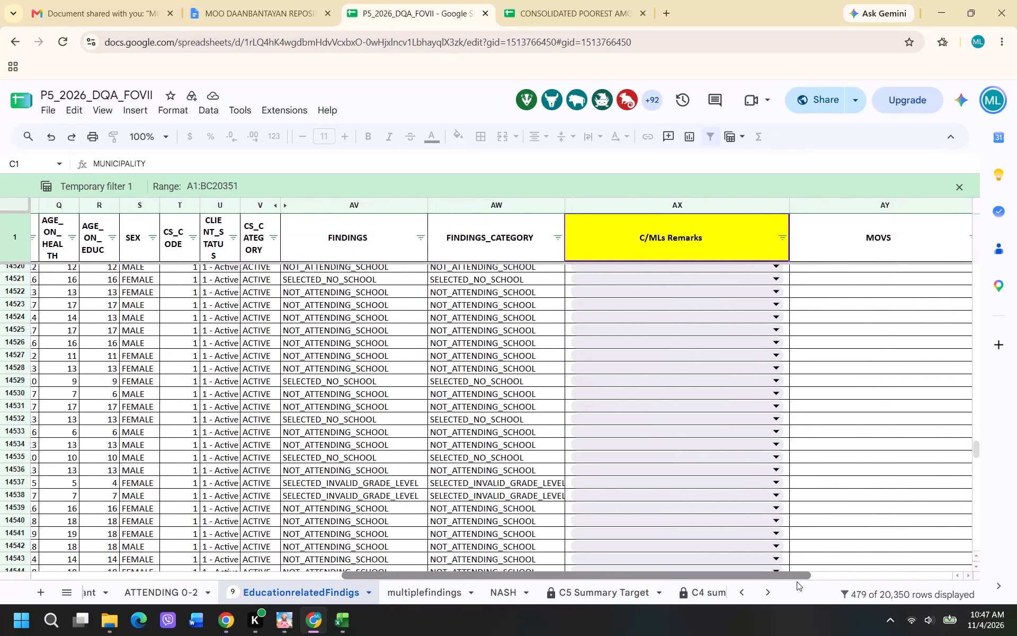
left_click_drag(797, 581, 798, 581)
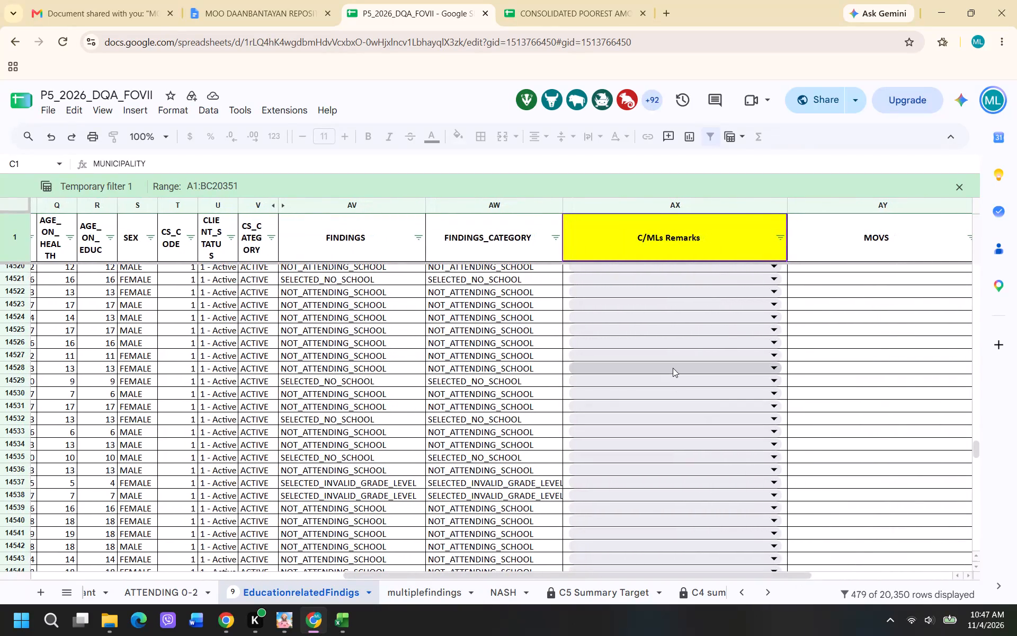
Create a filter view on the NASH sheet and limit the municipality column to DAANBANTAYAN.
left_click(413, 597)
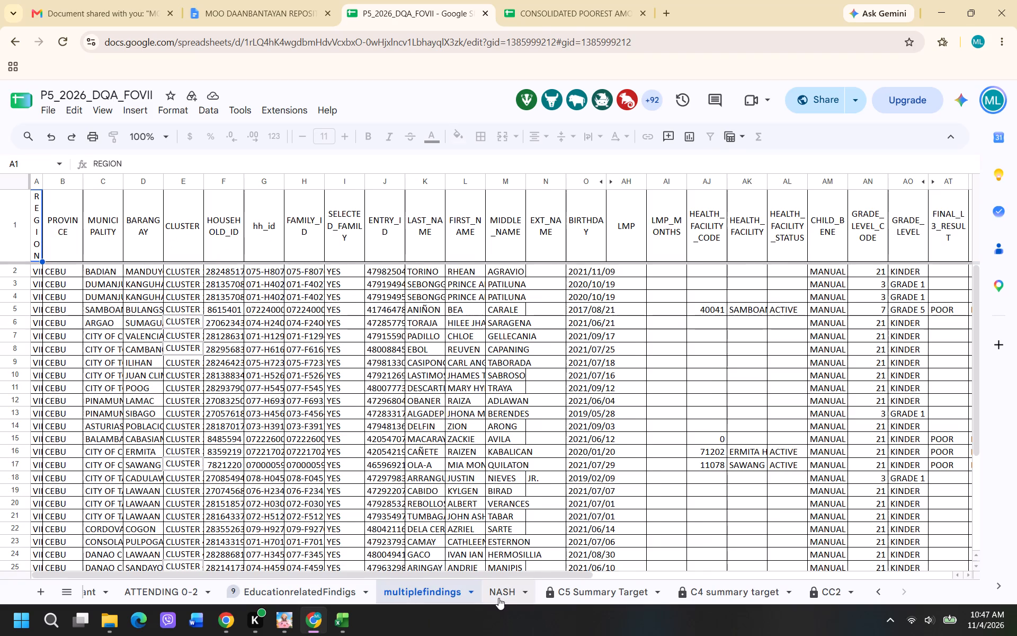
left_click(501, 594)
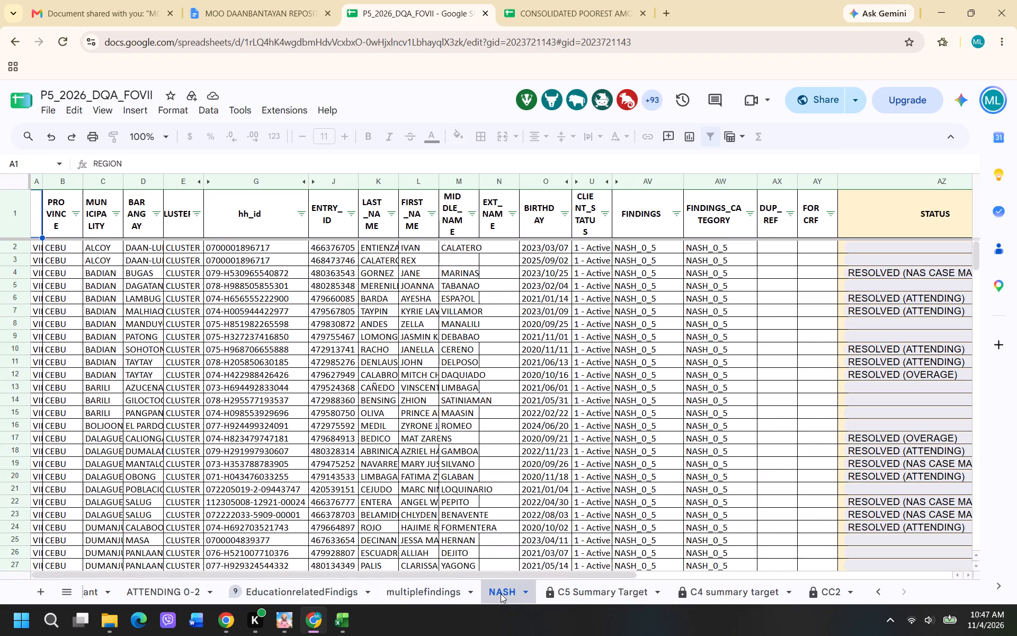
left_click_drag(470, 575, 633, 569)
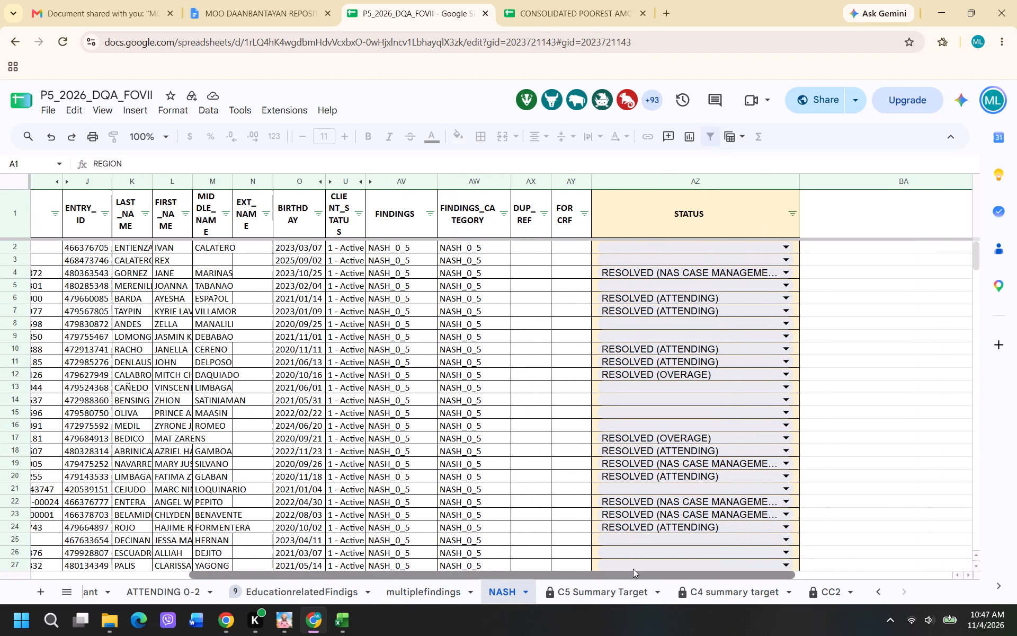
left_click_drag(633, 569, 635, 569)
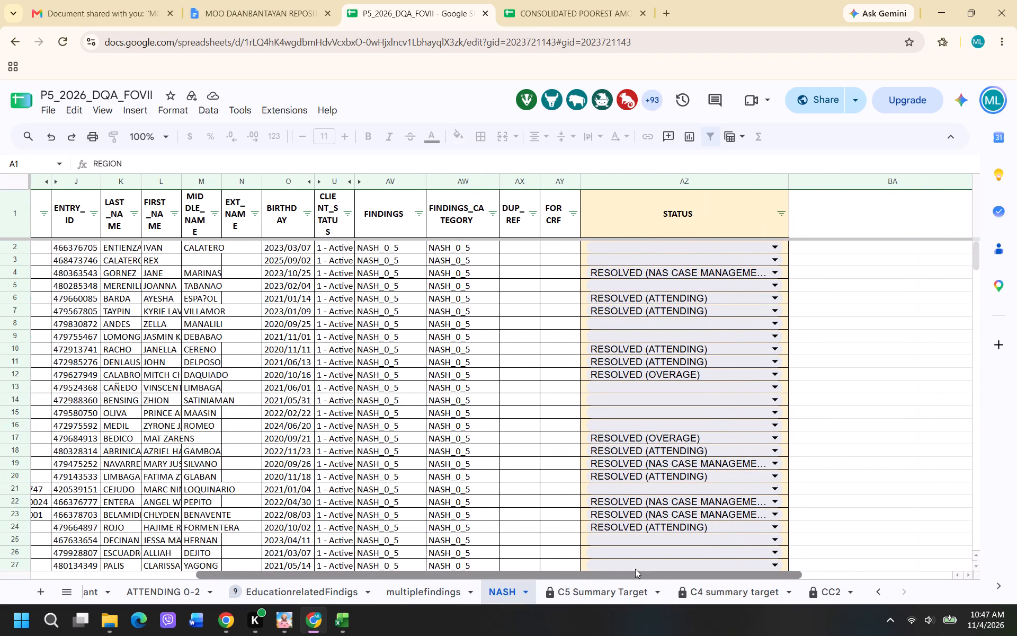
left_click_drag(635, 569, 354, 569)
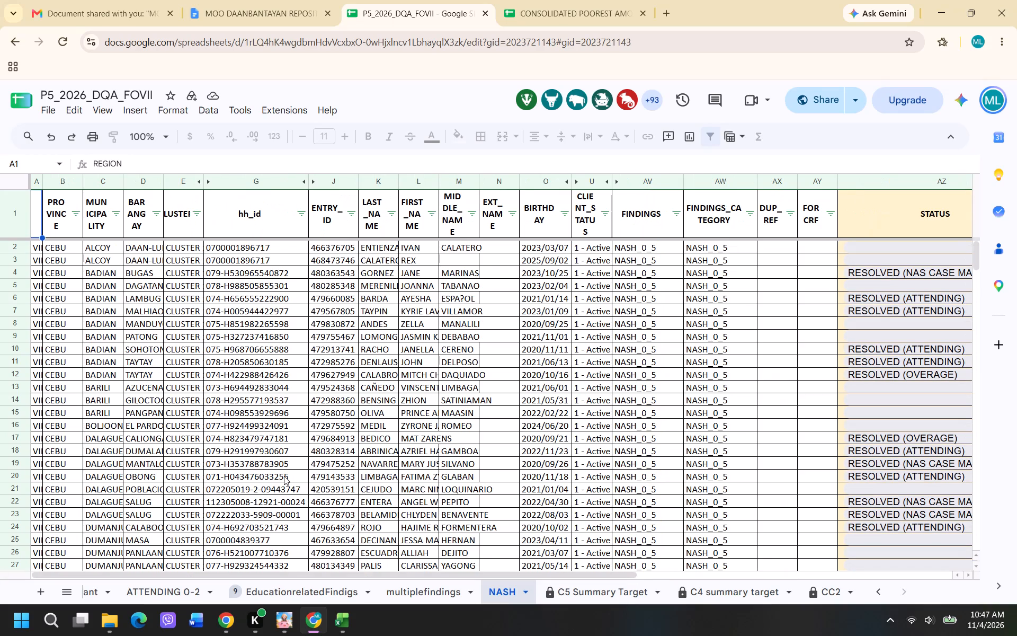
left_click(6, 216)
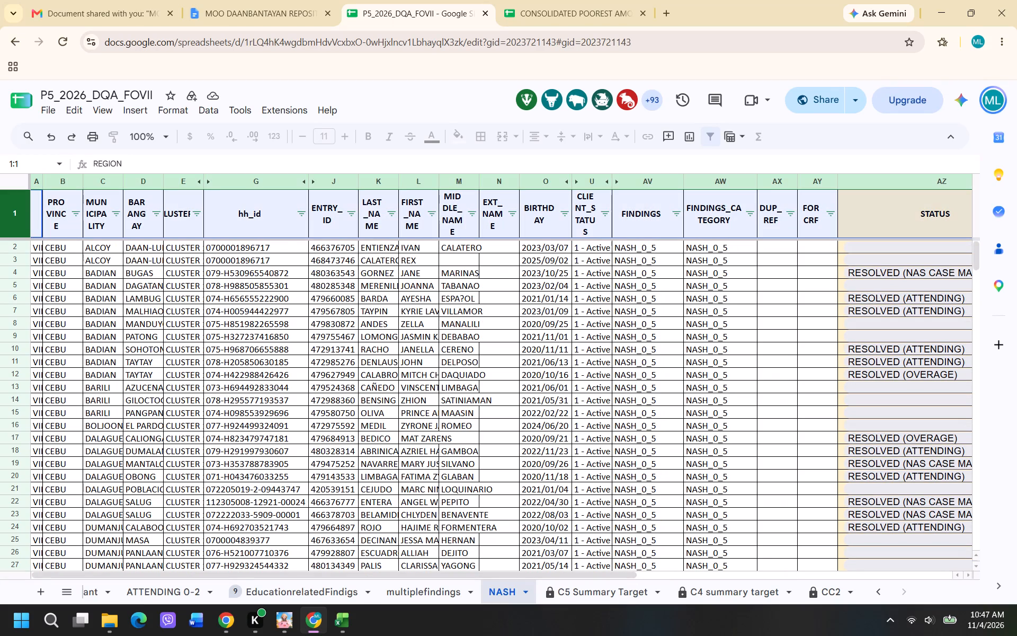
left_click(737, 131)
left_click(769, 181)
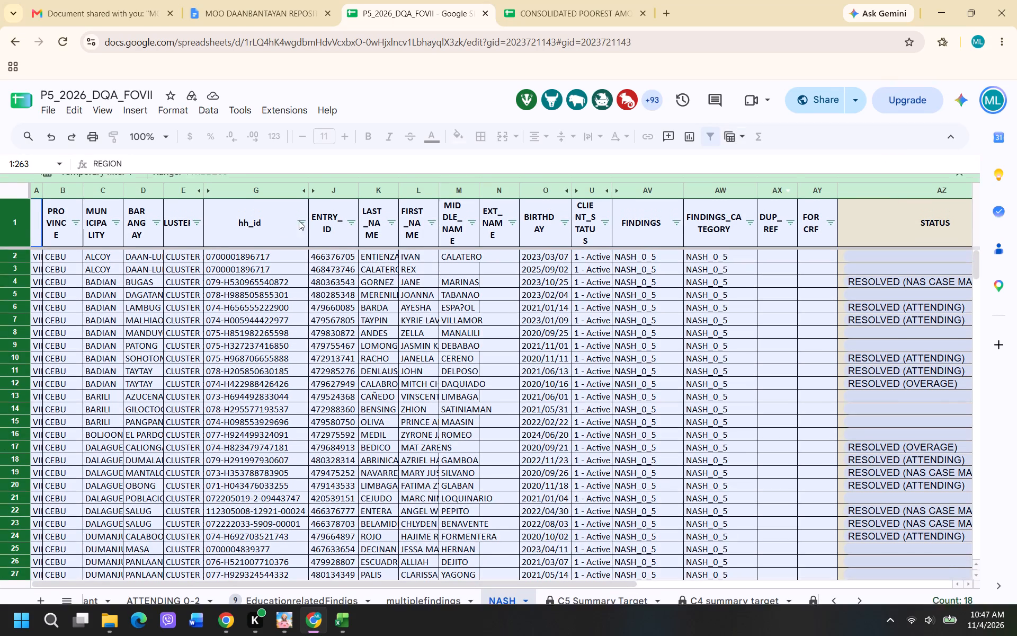
left_click(112, 237)
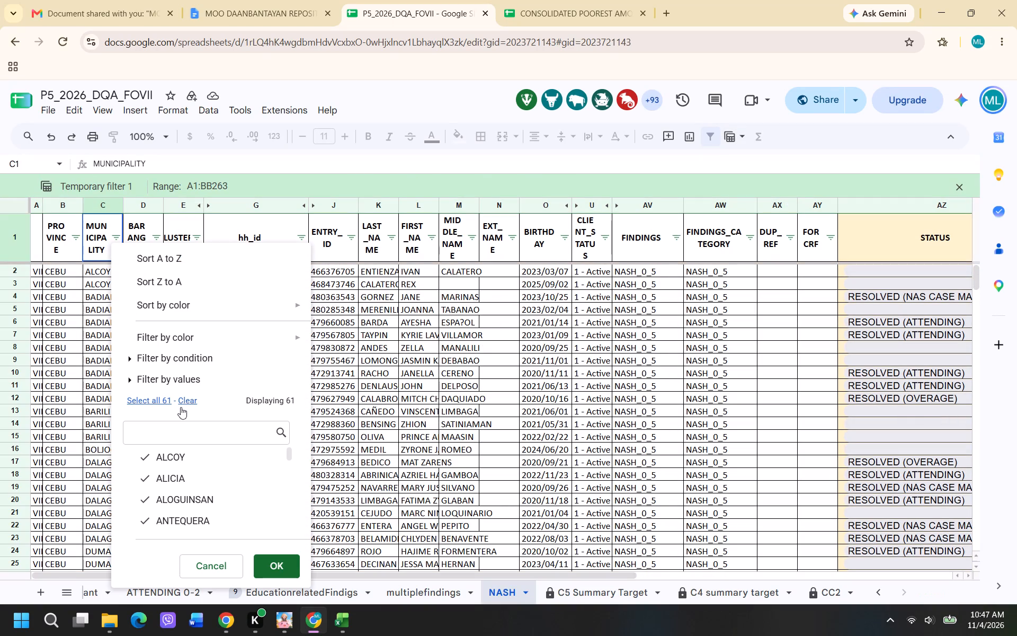
left_click(183, 396)
left_click(190, 430)
key("d")
key("a")
left_click(194, 457)
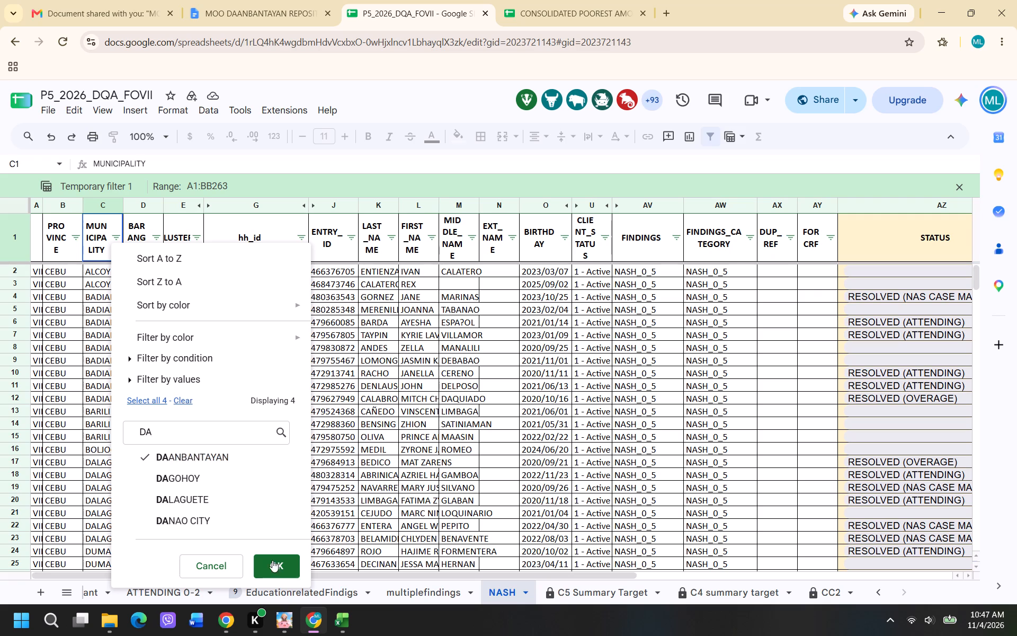
left_click(287, 568)
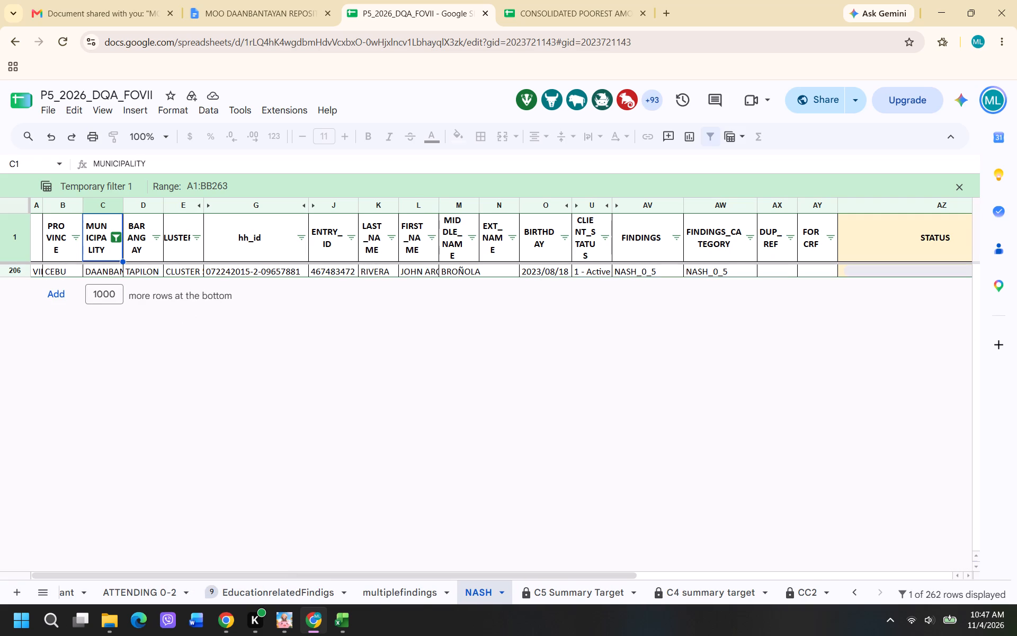
Create a filter view on the multiplefindings sheet and search its municipality values for DA.
left_click(438, 590)
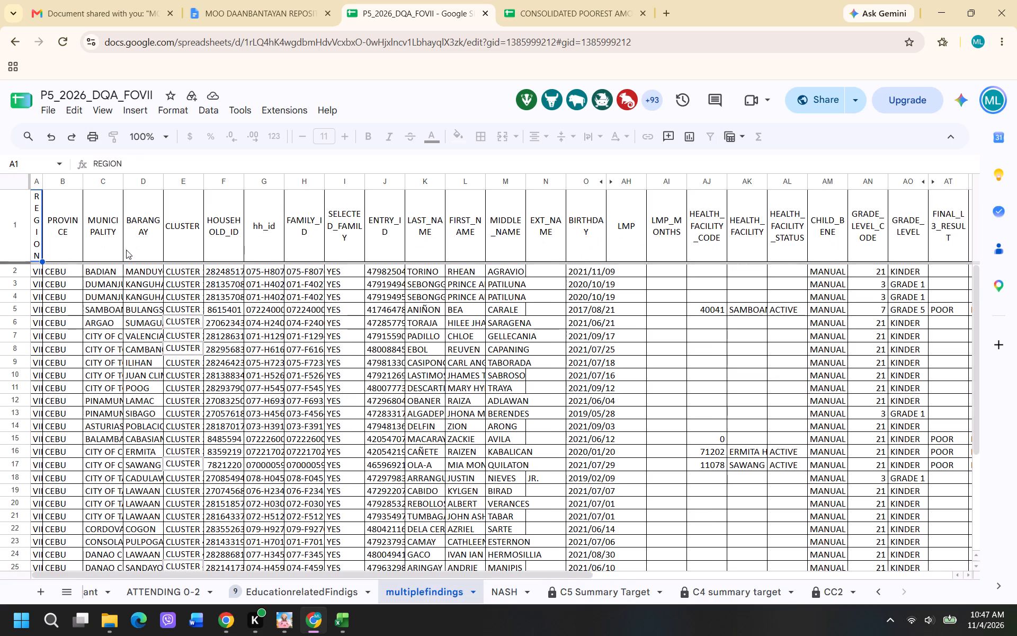
left_click(14, 212)
left_click(735, 135)
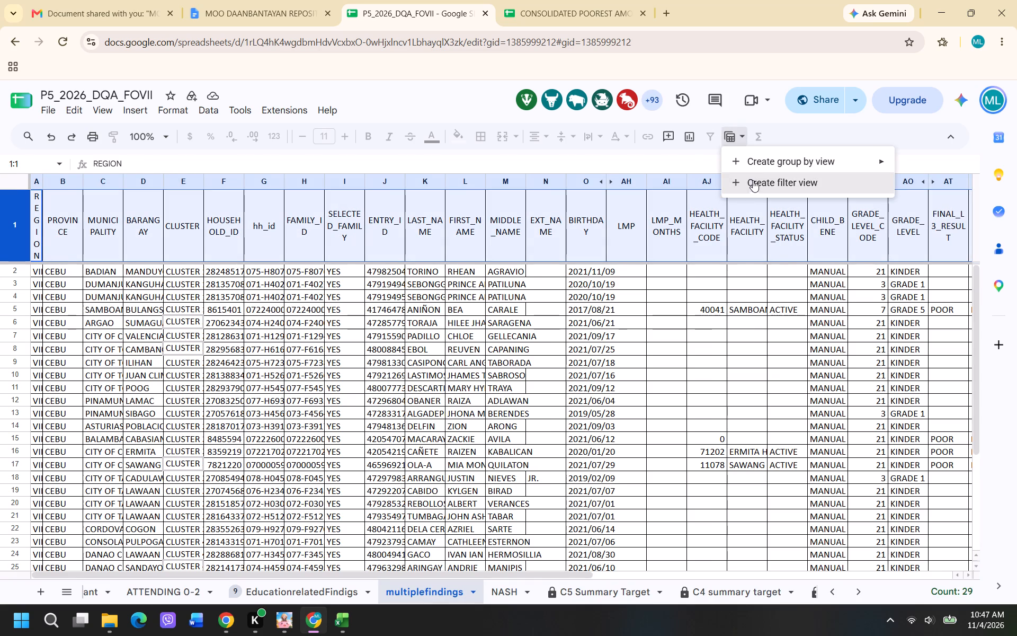
left_click(753, 182)
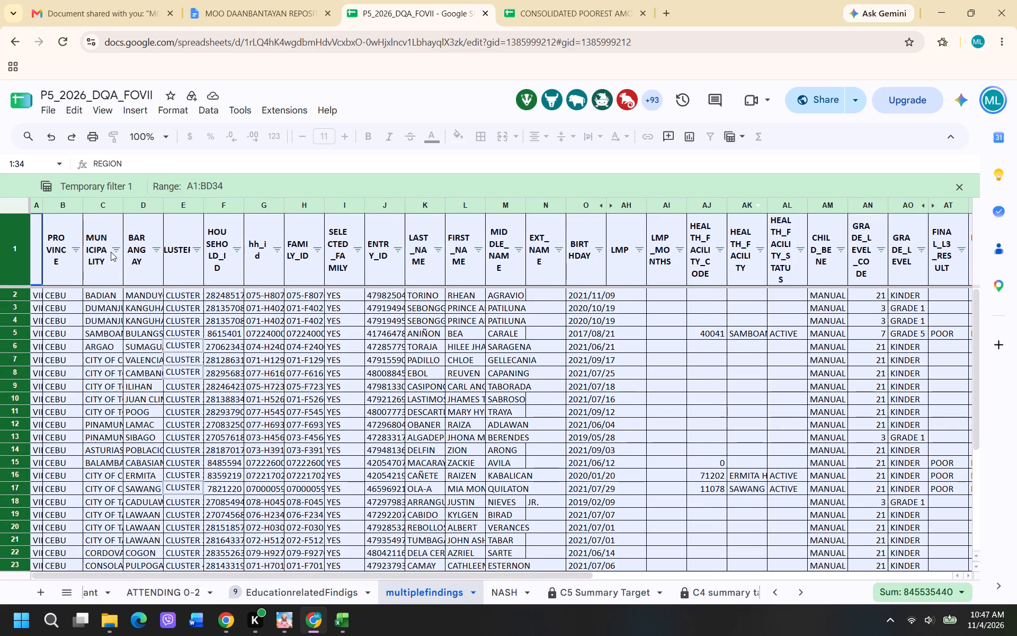
left_click(111, 251)
left_click(188, 410)
left_click(187, 440)
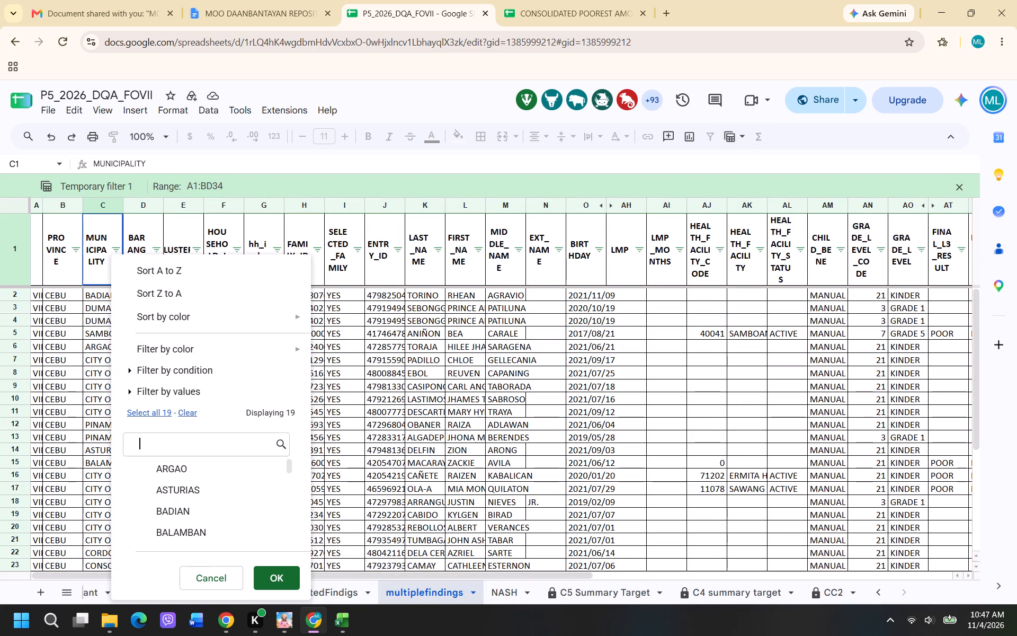
key("d")
key("a")
left_click(216, 575)
Return to the EducationrelatedFindigs sheet, at its municipality and barangay columns.
left_click(301, 590)
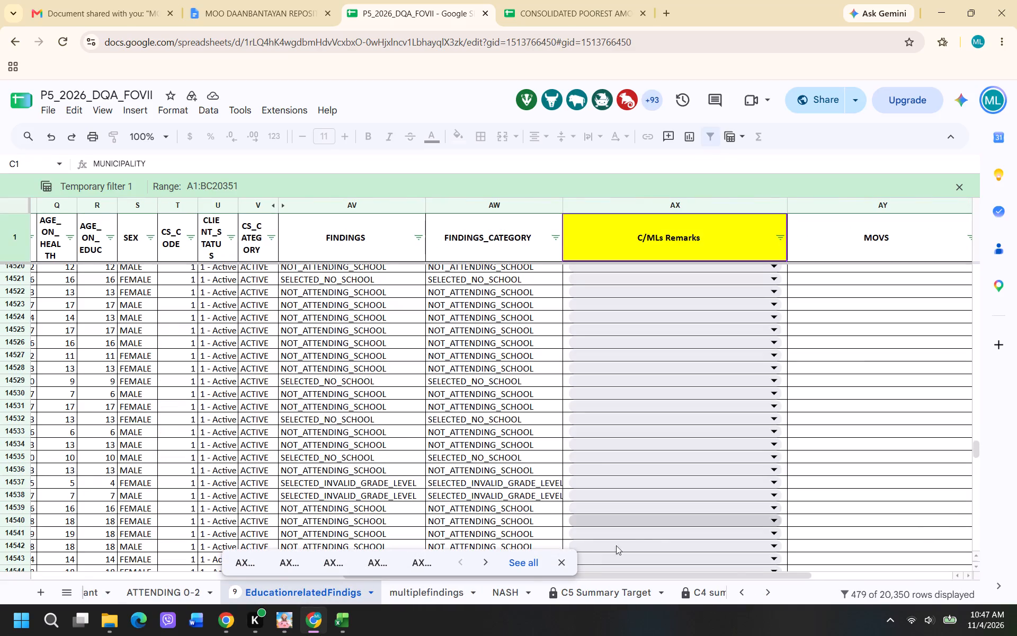
left_click(564, 559)
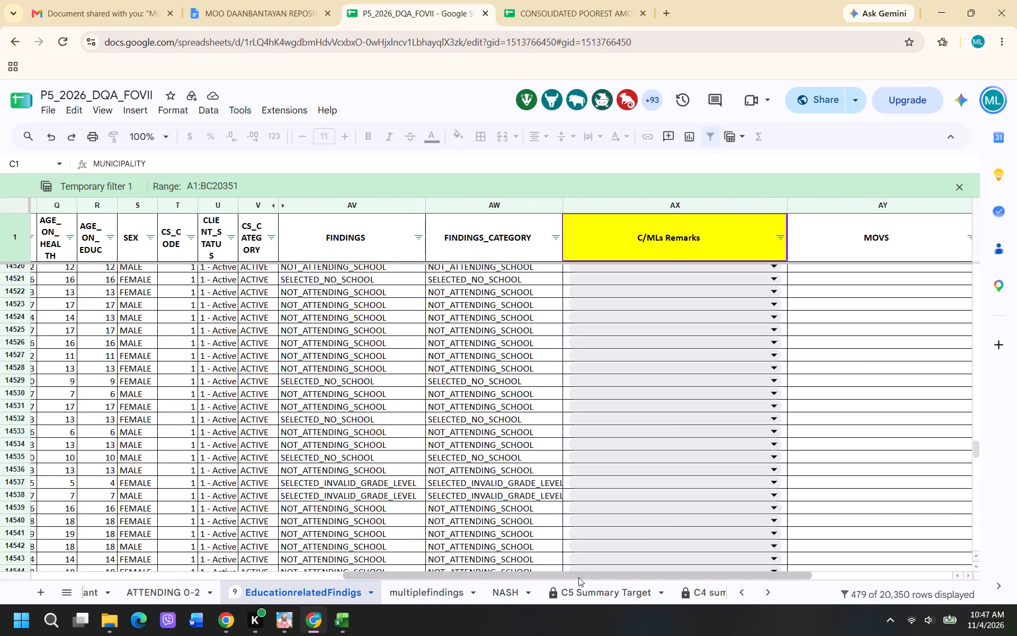
left_click_drag(580, 577, 179, 544)
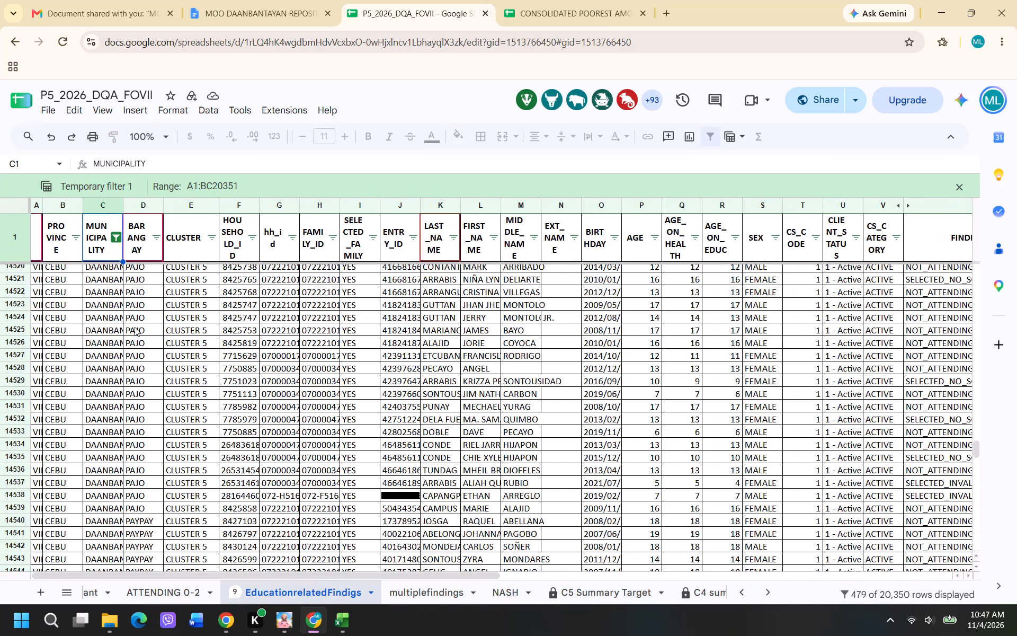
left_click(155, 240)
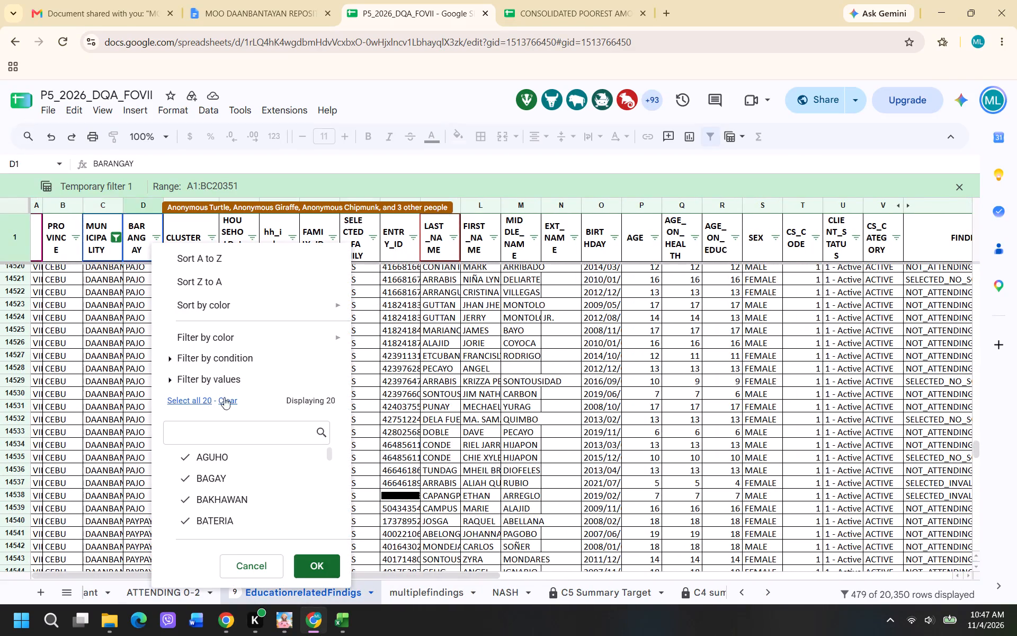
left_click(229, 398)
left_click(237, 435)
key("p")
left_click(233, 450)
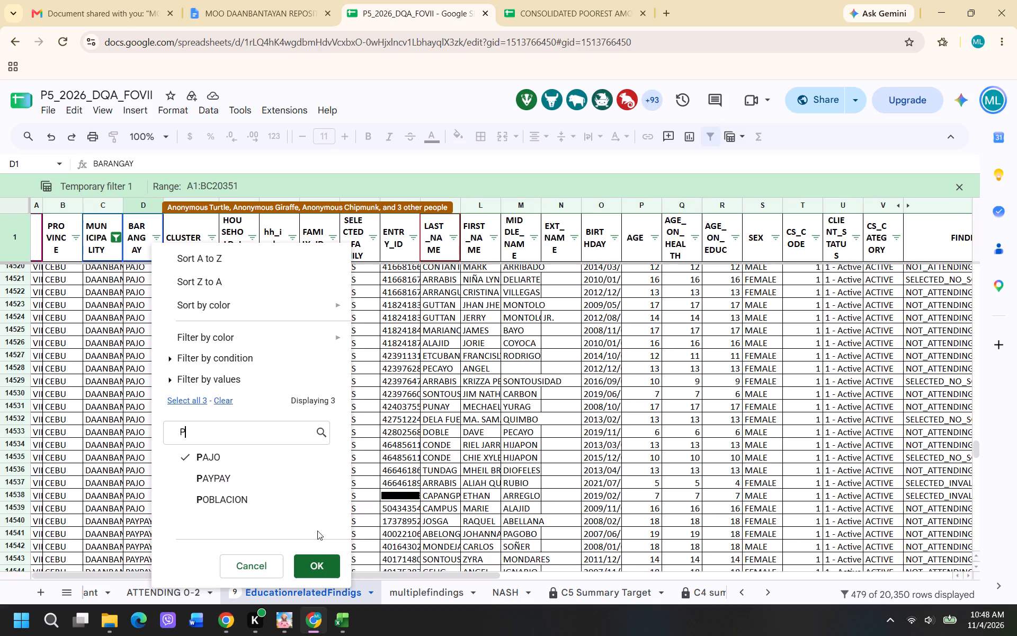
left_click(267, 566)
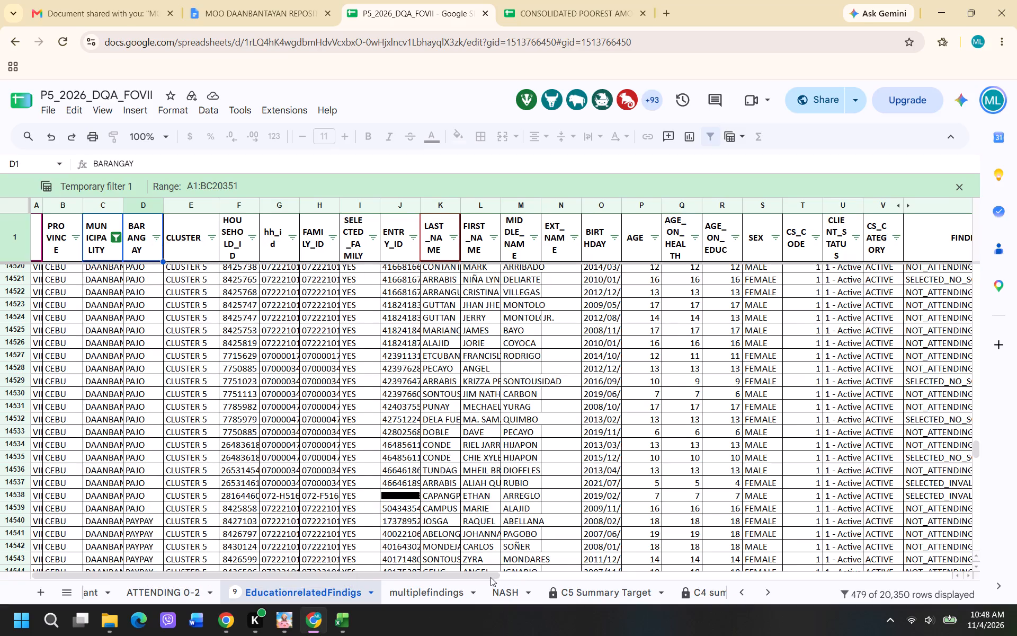
Examine the C/MLs Remarks, MOVS and RBDOs Remarks of the Daanbantayan rows, matching them to their barangays and children.
left_click_drag(489, 576, 755, 568)
scroll(778, 498, "up", 20)
scroll(778, 498, "up", 3)
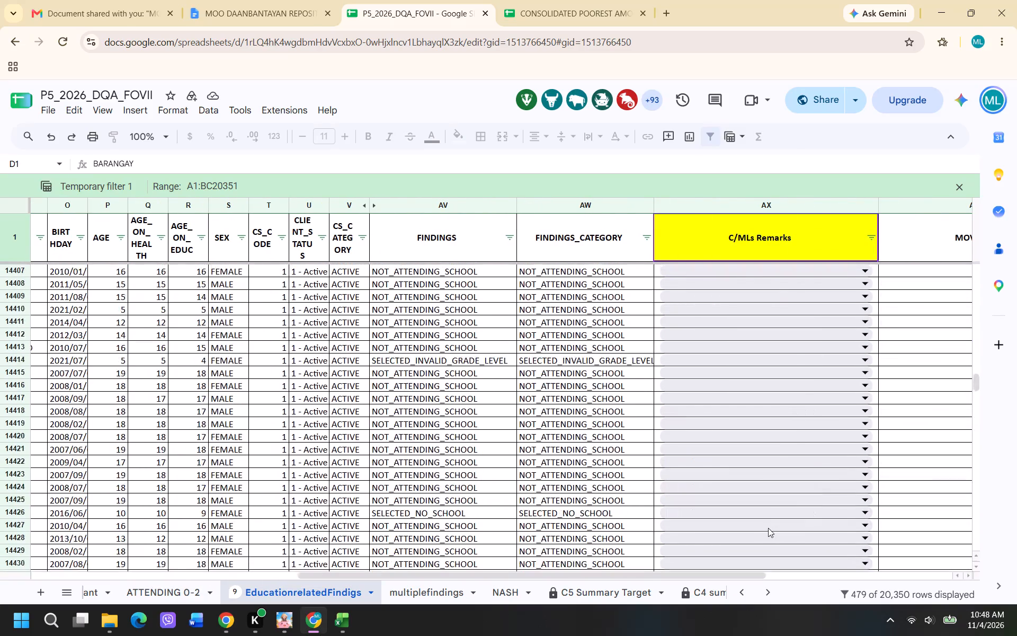
scroll(768, 528, "up", 3)
scroll(756, 530, "down", 10)
scroll(753, 446, "down", 2)
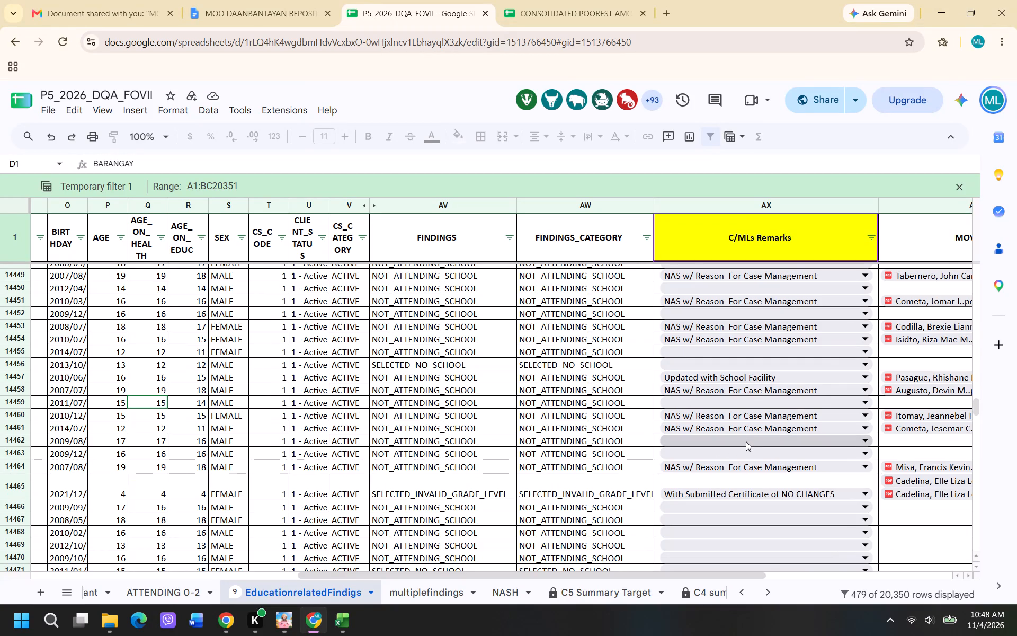
left_click_drag(721, 575, 429, 575)
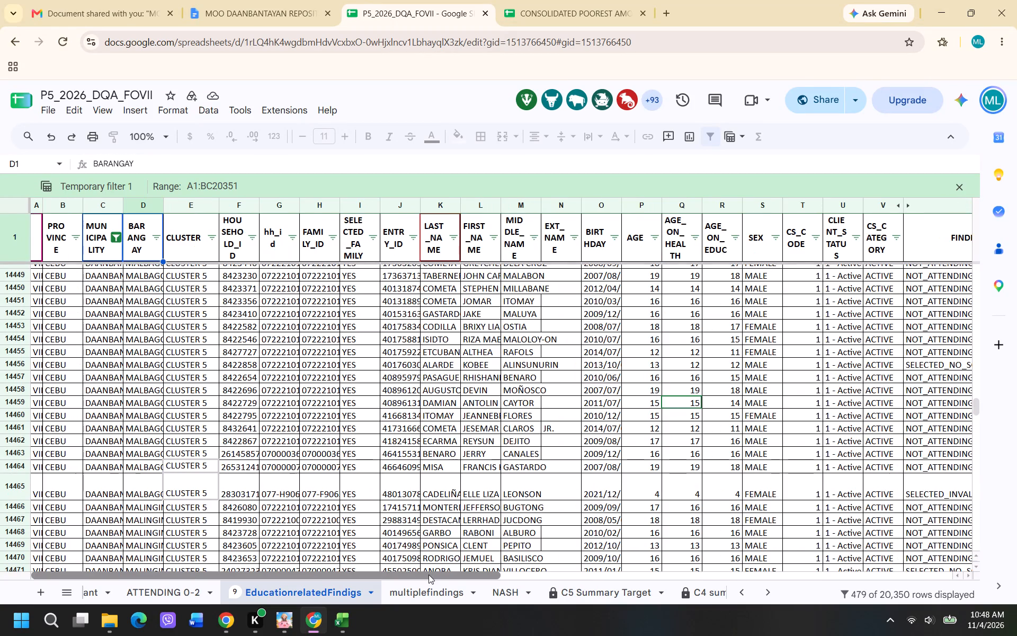
left_click_drag(429, 575, 759, 575)
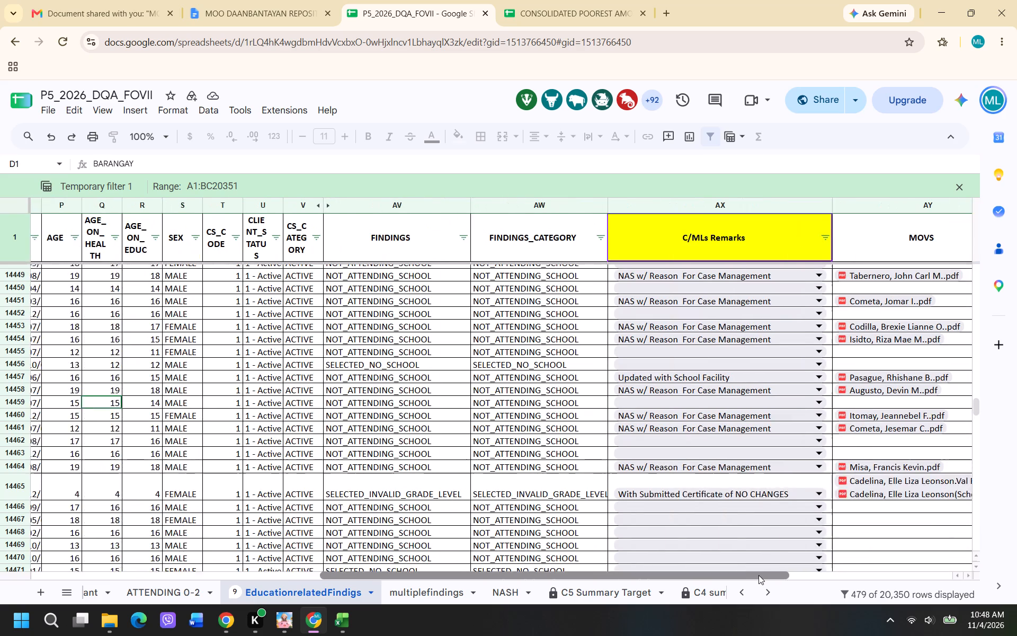
left_click_drag(759, 575, 884, 563)
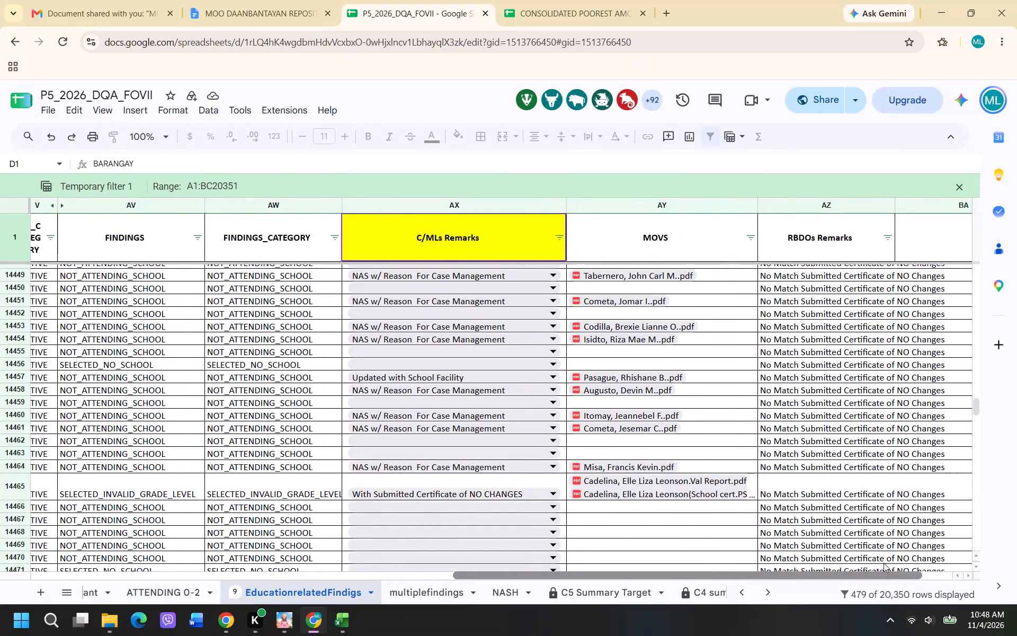
left_click_drag(884, 563, 898, 563)
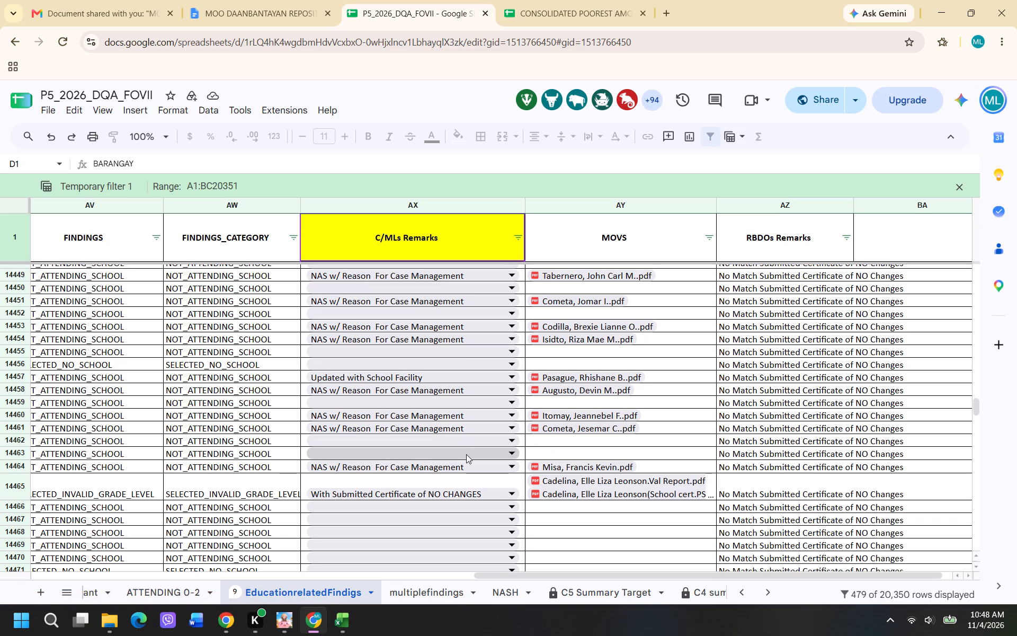
scroll(468, 441, "down", 3)
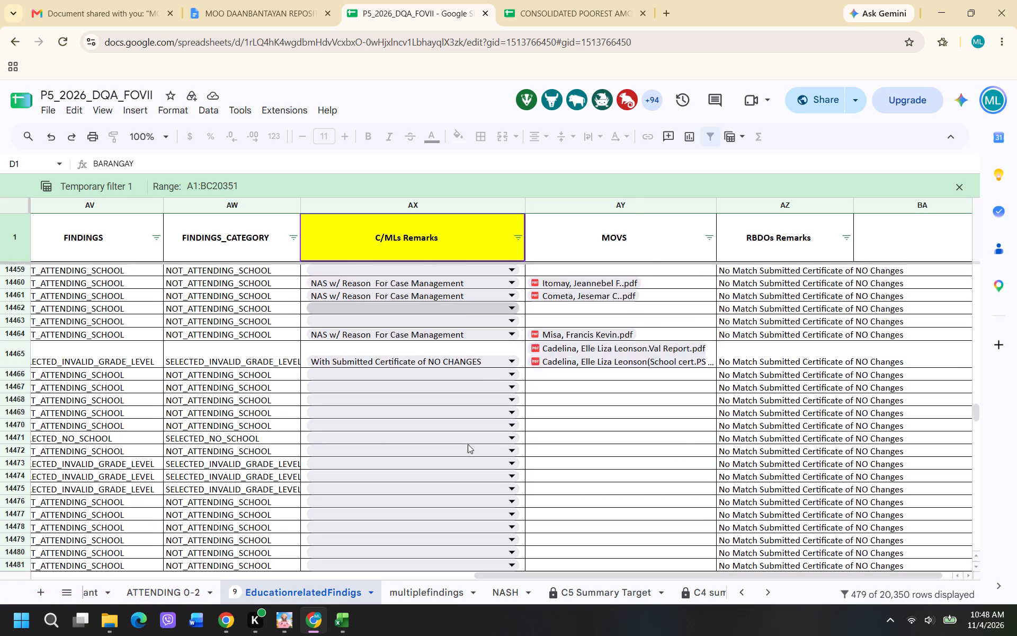
scroll(468, 444, "down", 20)
scroll(468, 444, "down", 1)
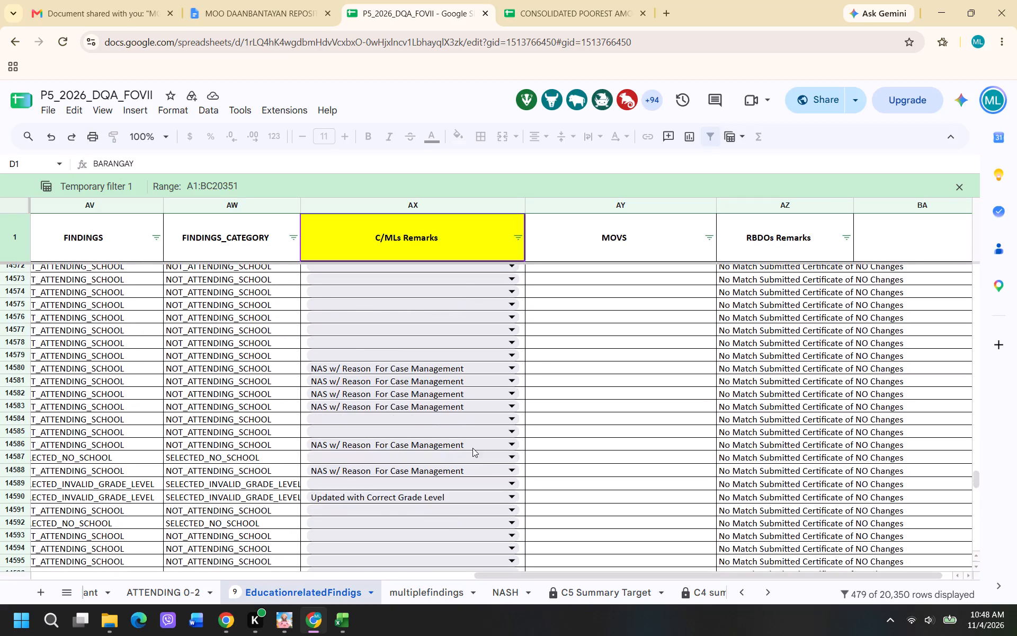
scroll(563, 549, "up", 8)
left_click_drag(576, 576, 119, 559)
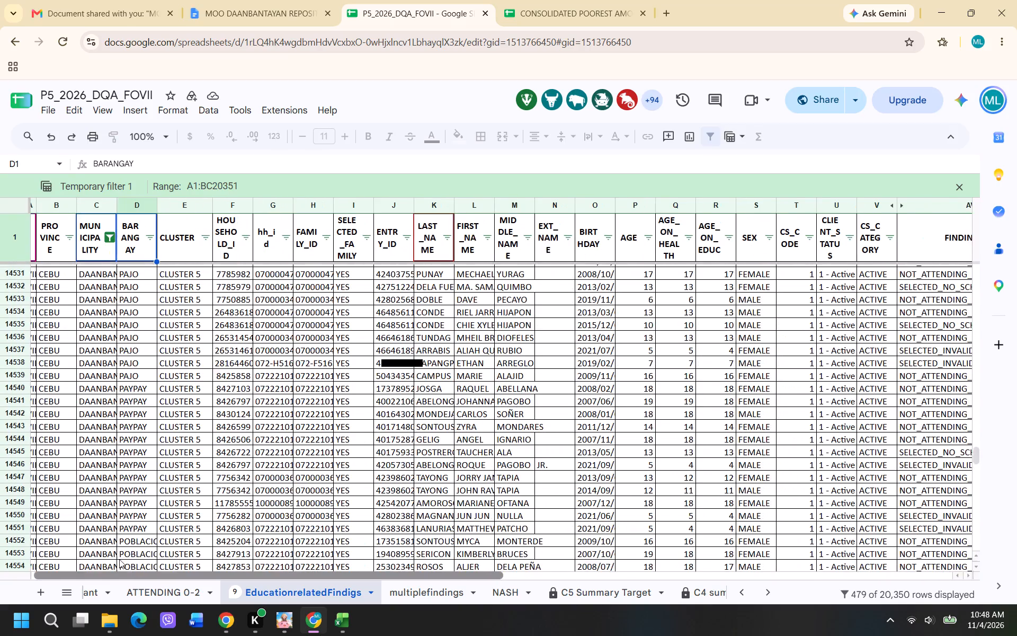
Locate barangay PAJO in the EducationrelatedFindigs sheet and select all its rows, 14508 to 14539.
left_click_drag(119, 559, 110, 559)
scroll(167, 485, "up", 13)
scroll(206, 474, "down", 3)
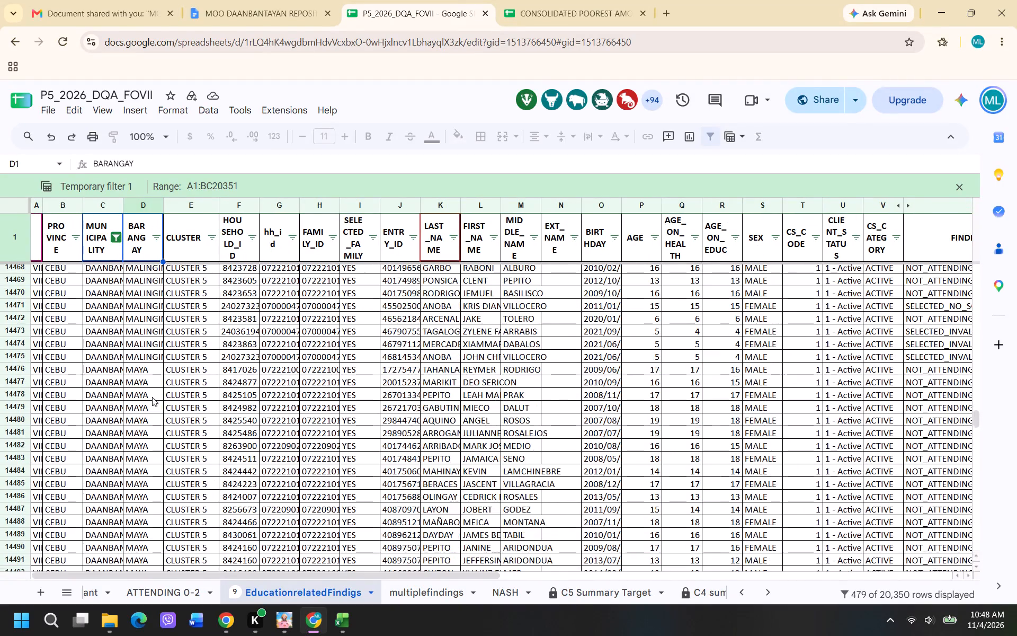
scroll(152, 397, "down", 6)
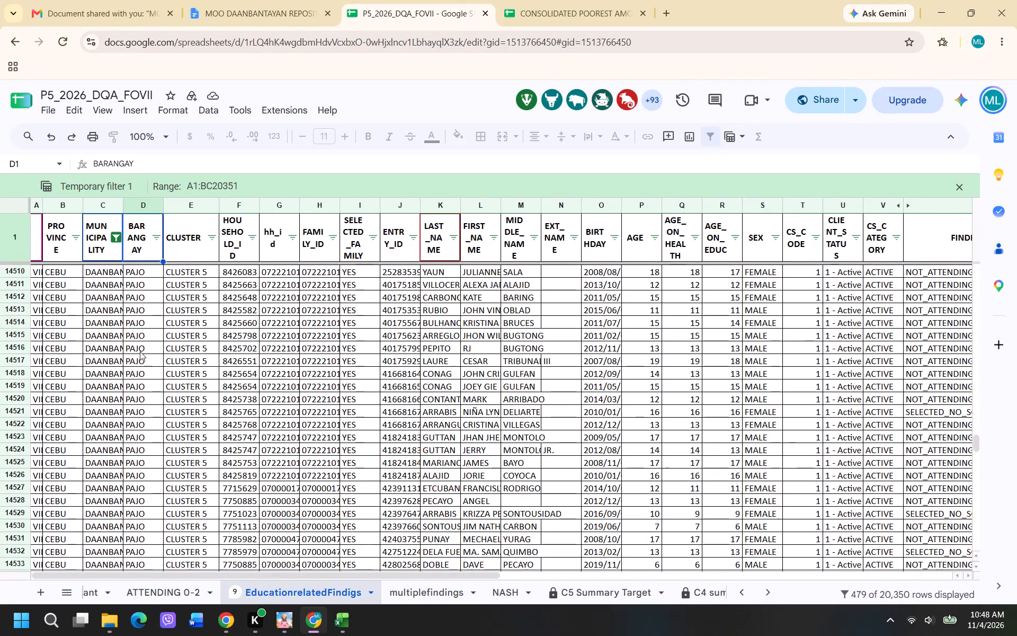
scroll(138, 335, "up", 3)
left_click(147, 446)
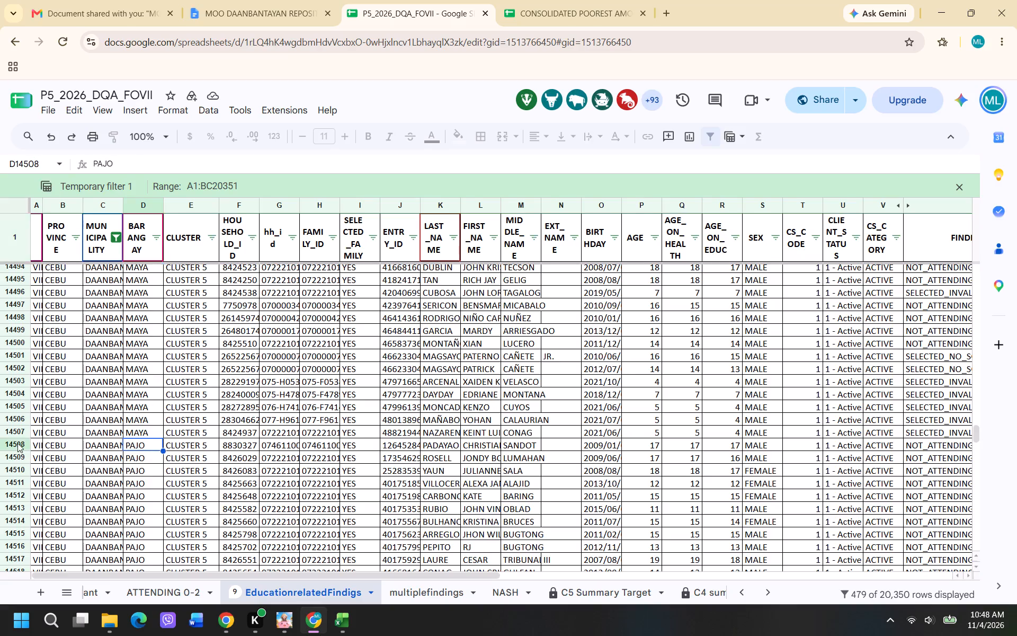
left_click(17, 445)
scroll(94, 474, "down", 6)
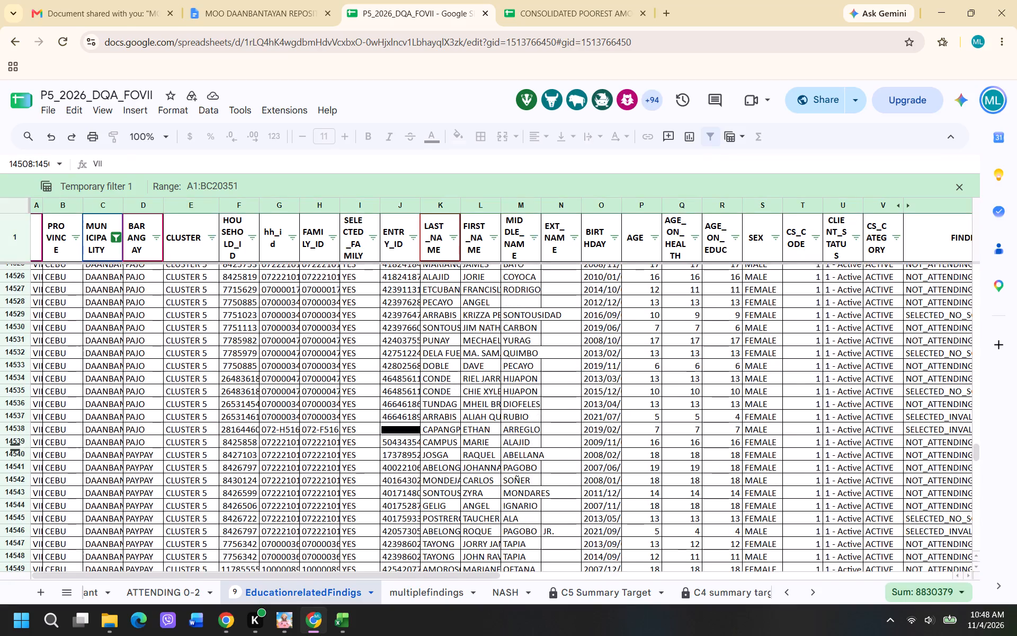
left_click(15, 443, "shift")
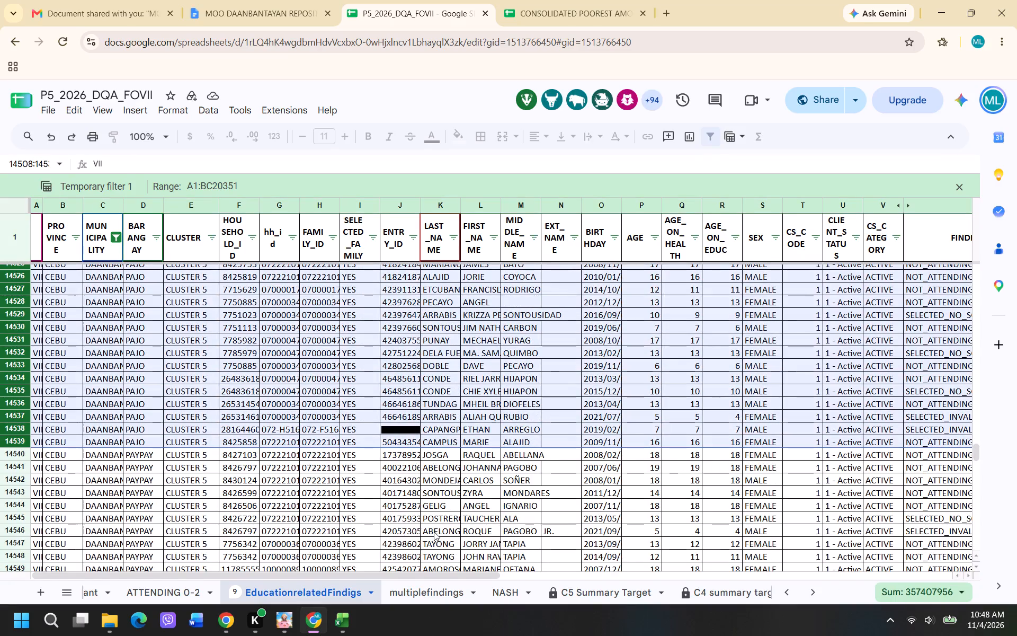
Examine the findings, C/MLs Remarks and MOVS of the PAJO rows and compare them with the preceding Daanbantayan rows.
left_click_drag(474, 575, 611, 577)
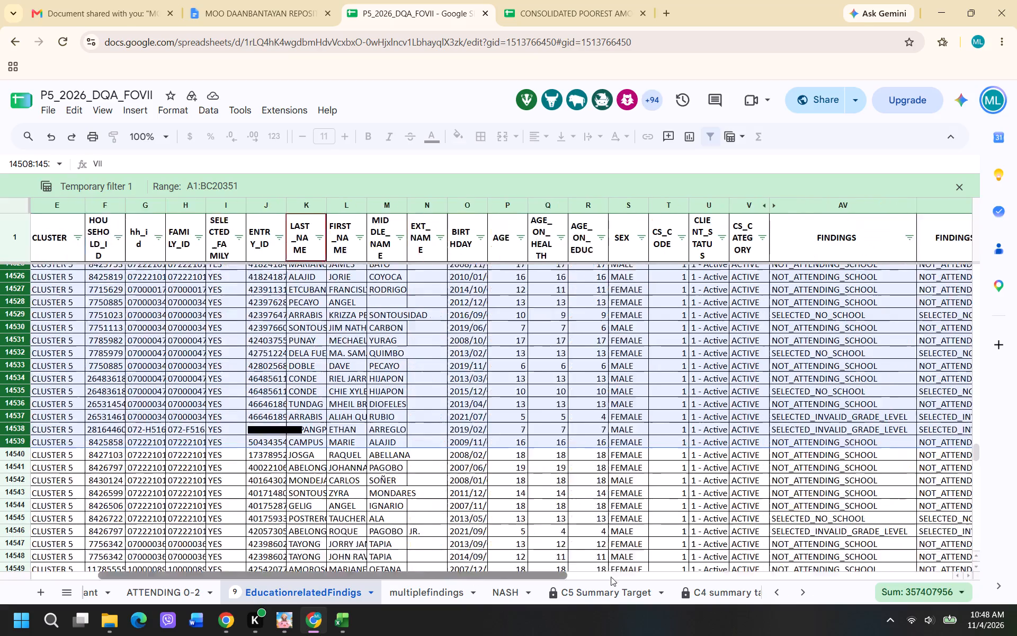
left_click_drag(611, 577, 780, 569)
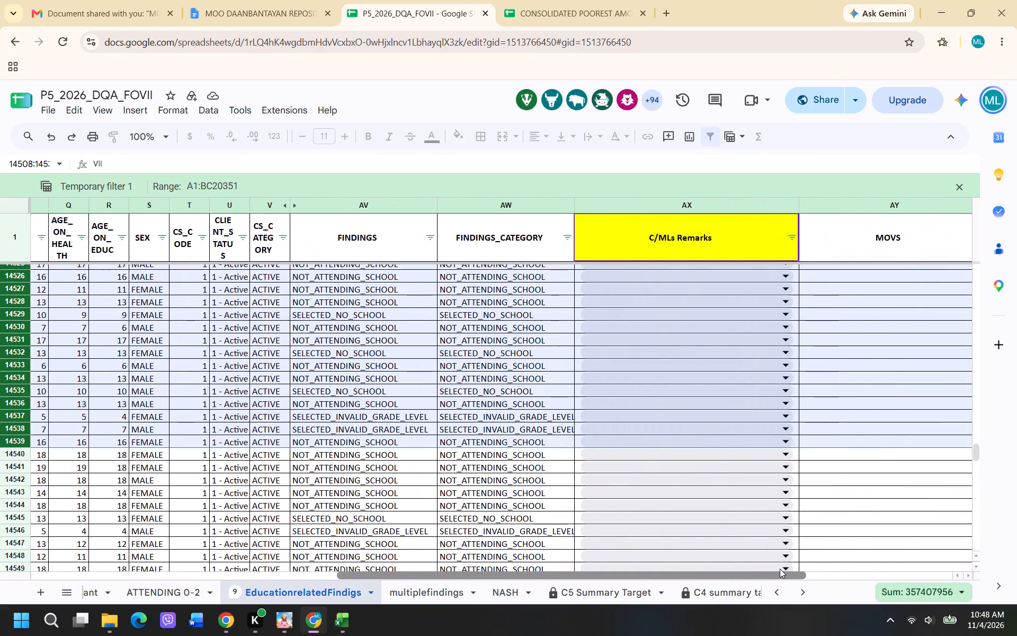
left_click_drag(780, 569, 793, 568)
scroll(708, 489, "up", 3)
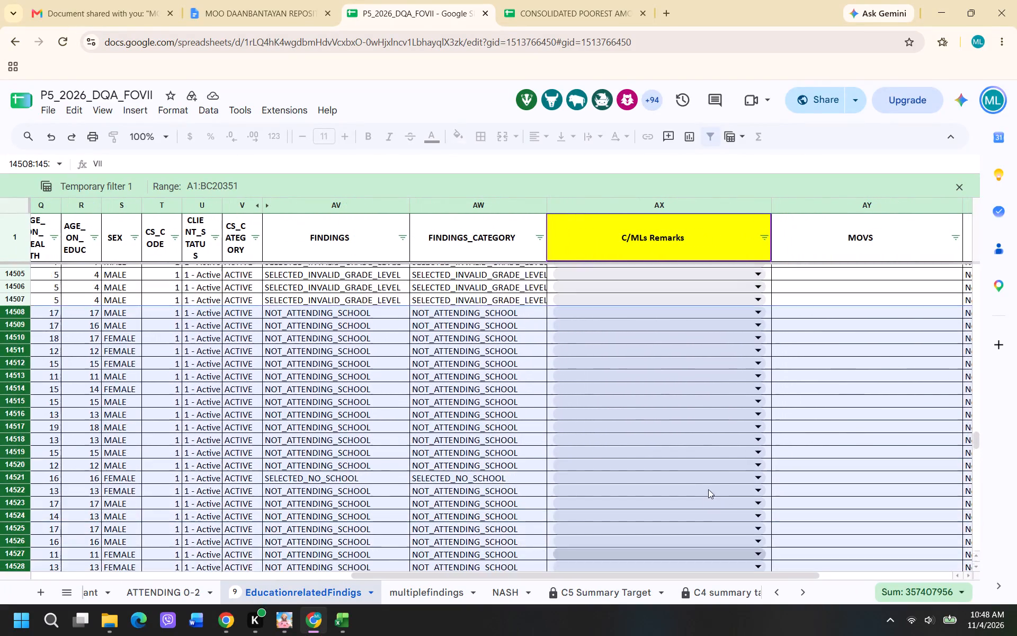
scroll(708, 489, "up", 13)
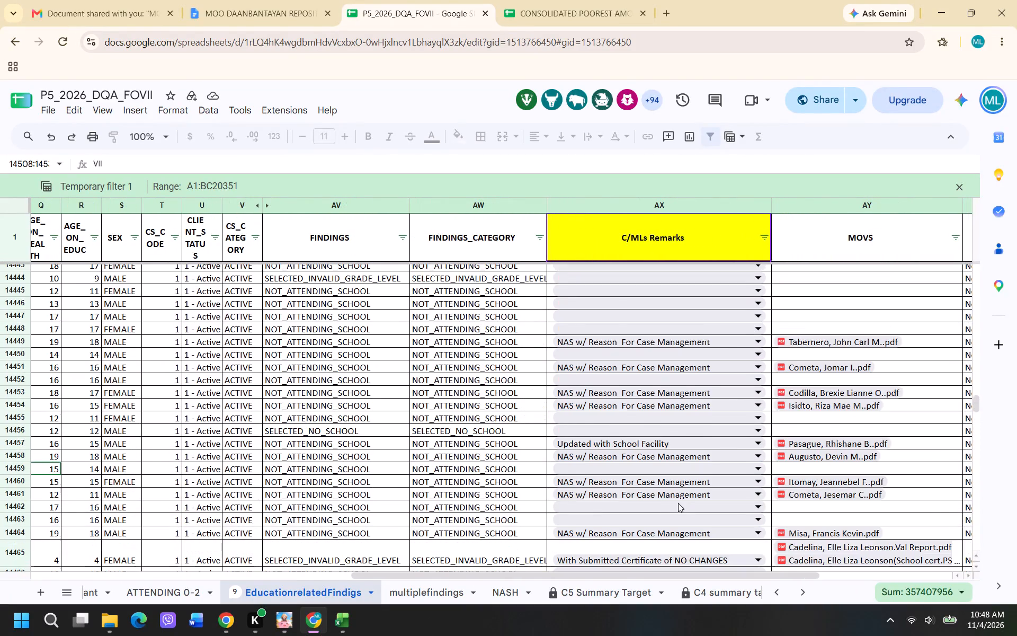
scroll(669, 500, "down", 2)
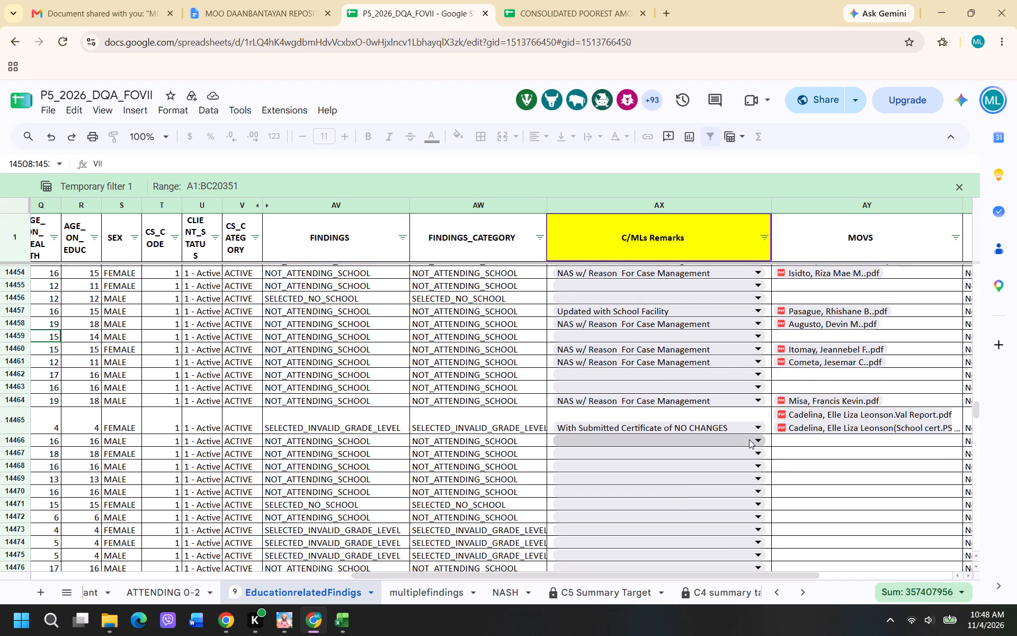
scroll(656, 550, "down", 1)
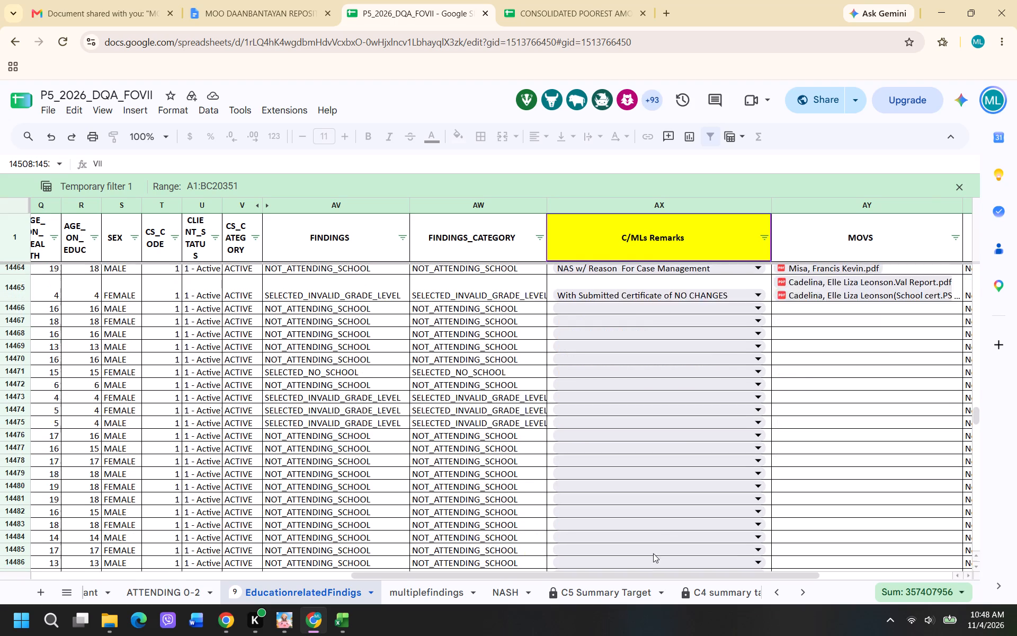
scroll(653, 553, "down", 2)
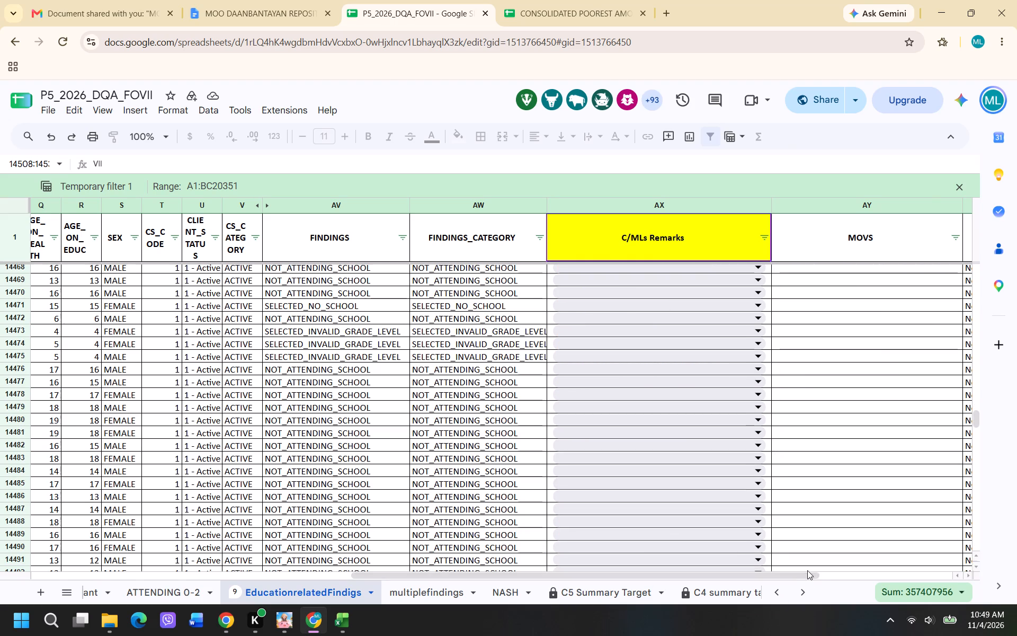
scroll(779, 518, "up", 6)
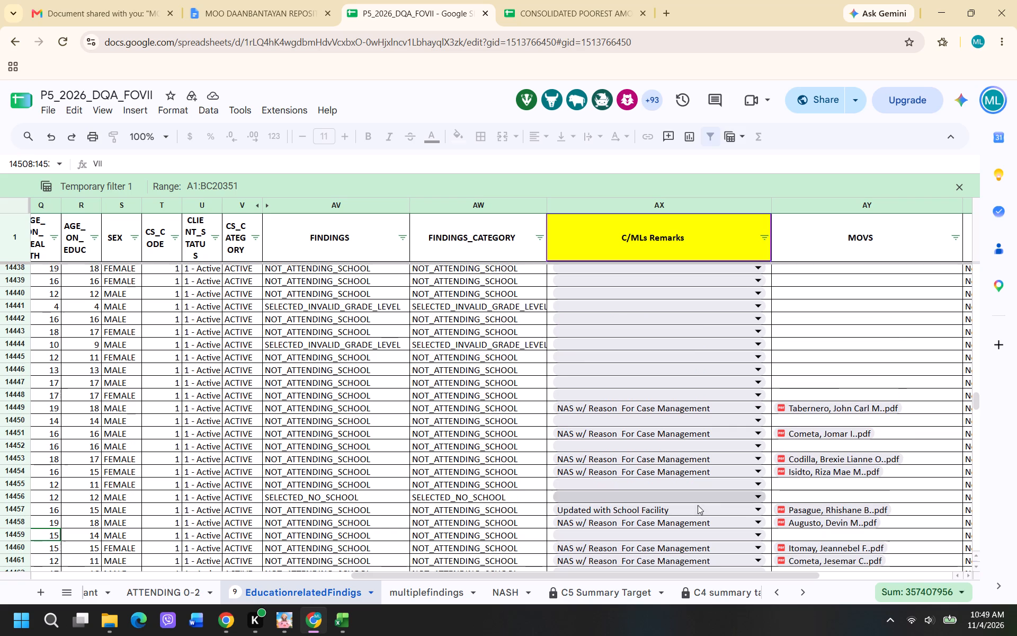
Open the MOVS PDF of row 14457, marked Updated with School Facility, read through its update request form, and close it.
scroll(707, 505, "down", 1)
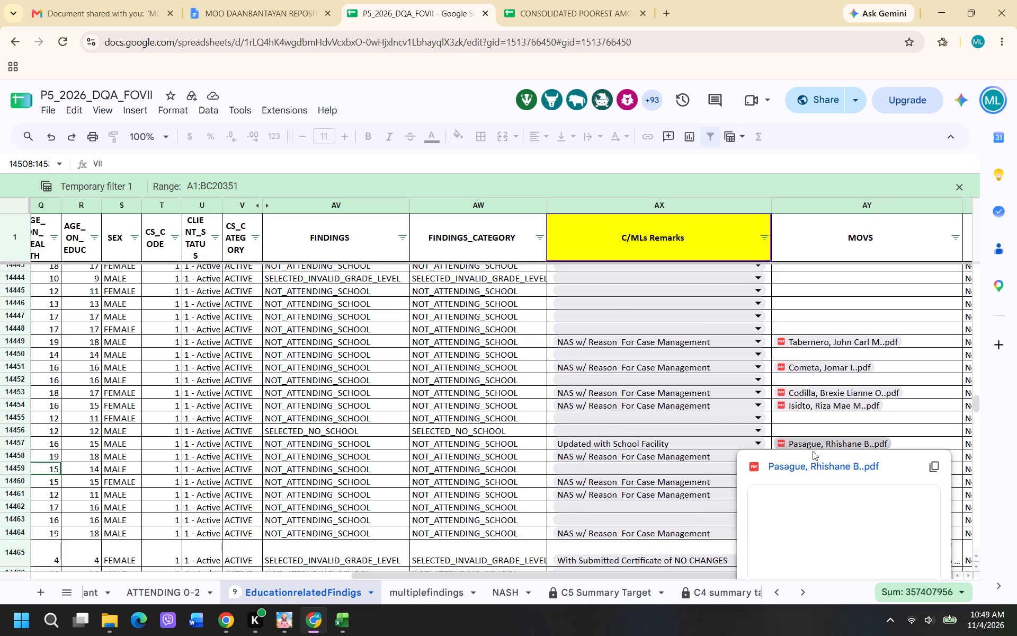
left_click(813, 467)
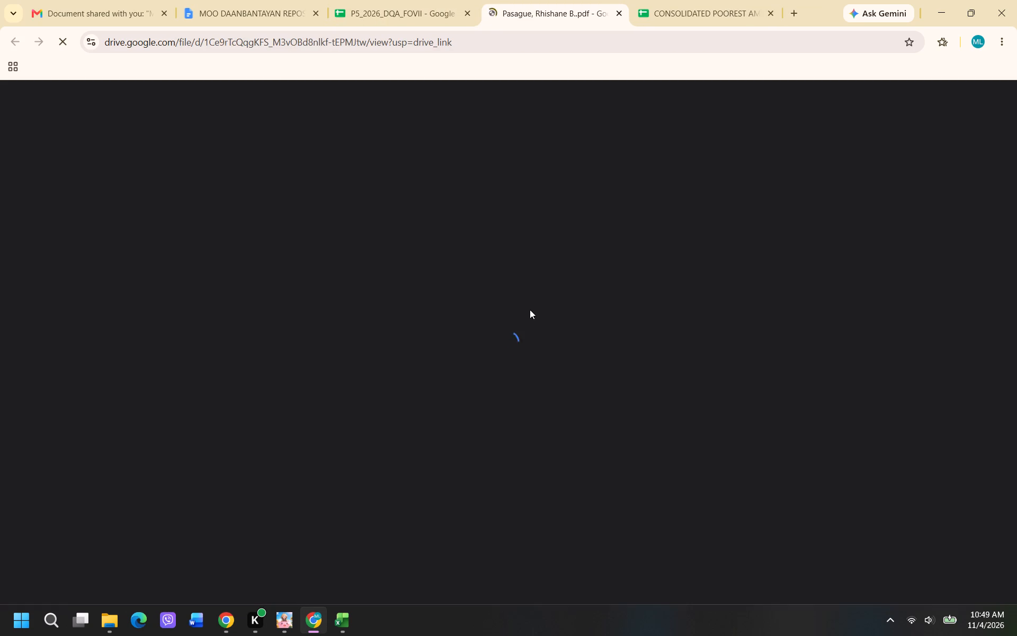
scroll(579, 242, "down", 5)
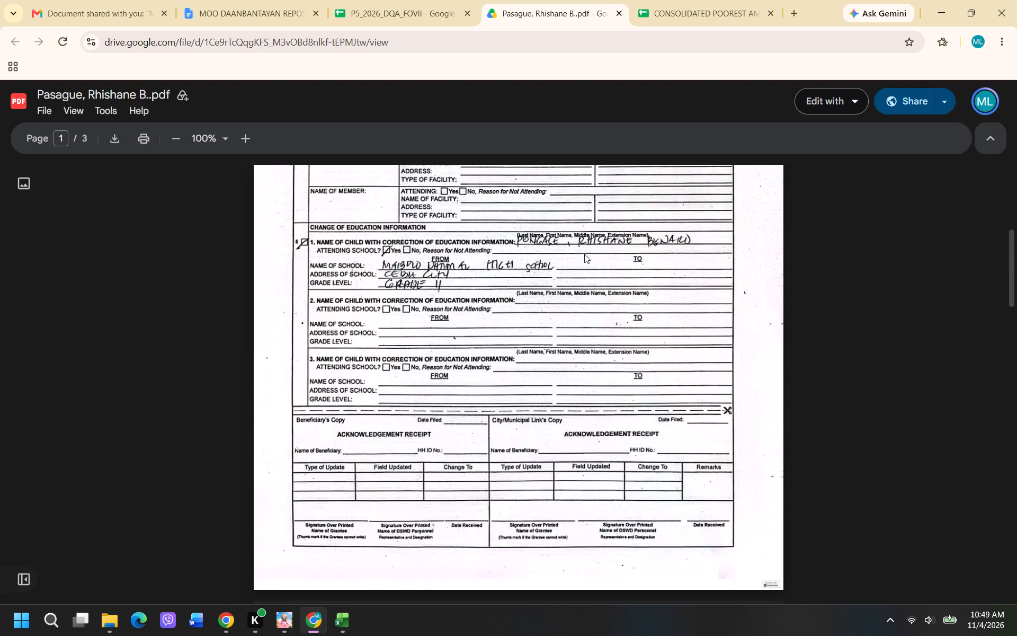
scroll(584, 256, "down", 13)
scroll(581, 282, "up", 2)
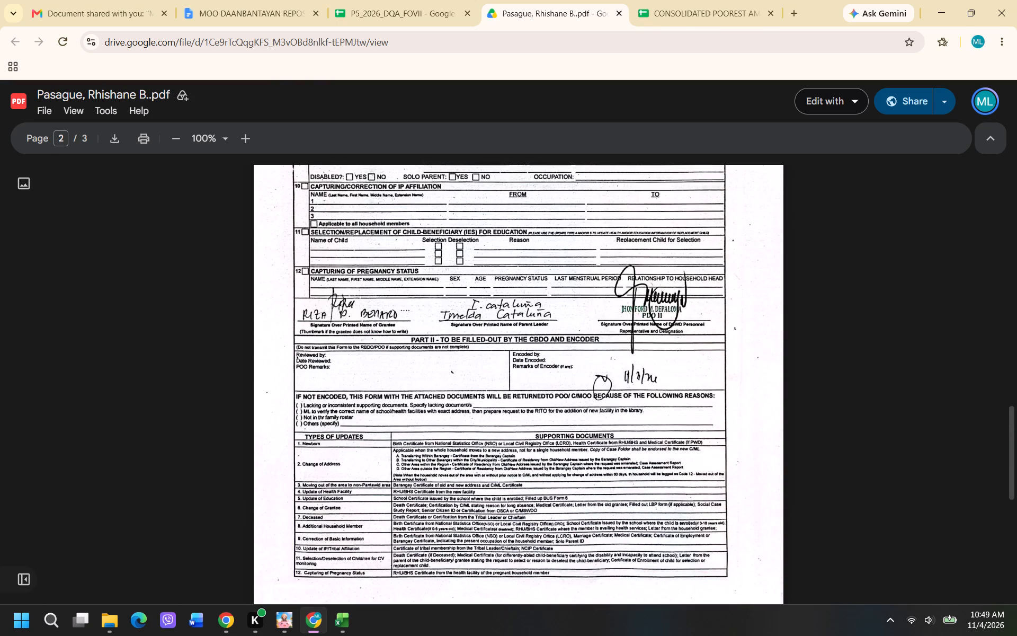
scroll(585, 287, "up", 8)
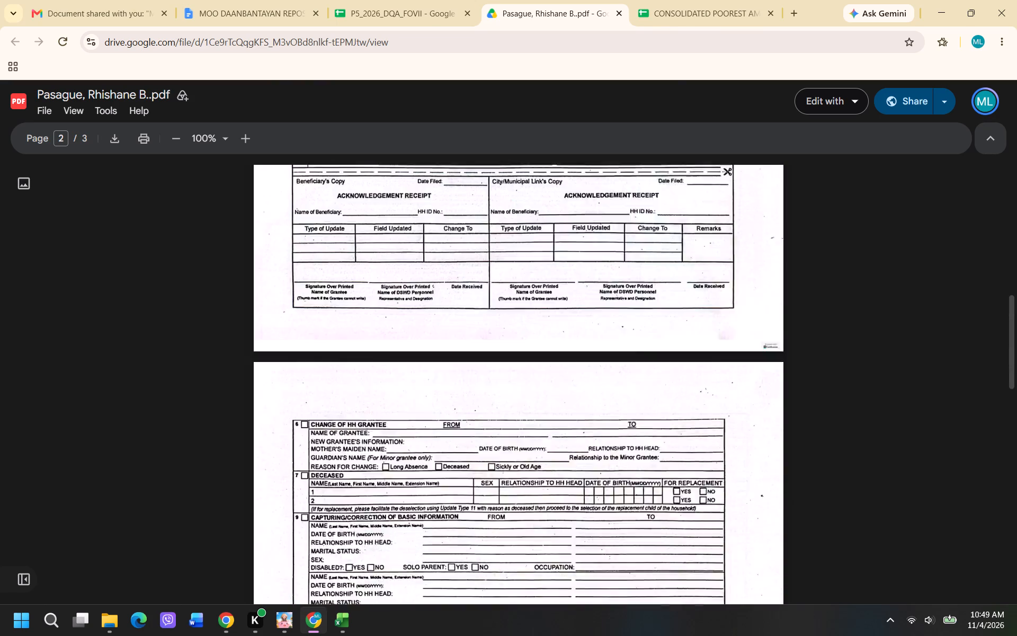
scroll(591, 292, "up", 10)
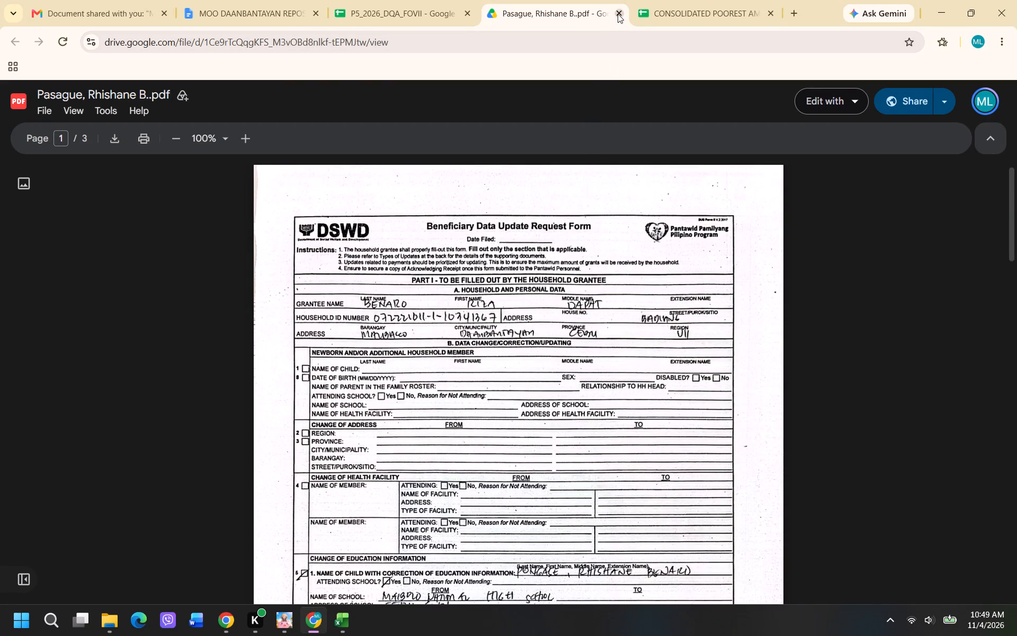
left_click(618, 14)
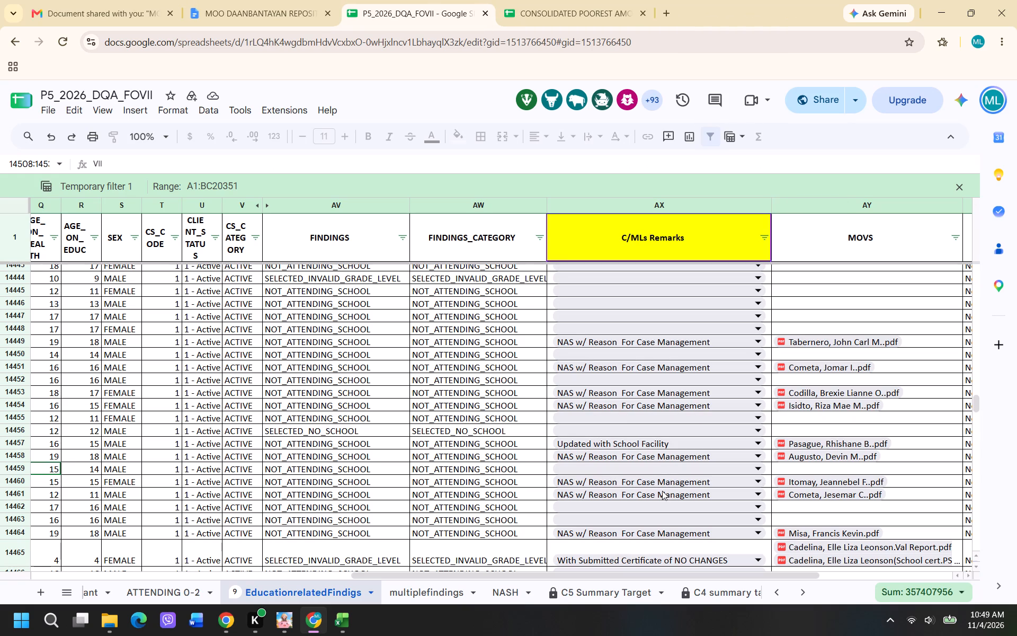
Filter the BARANGAY column to show only PAJO.
scroll(665, 496, "down", 11)
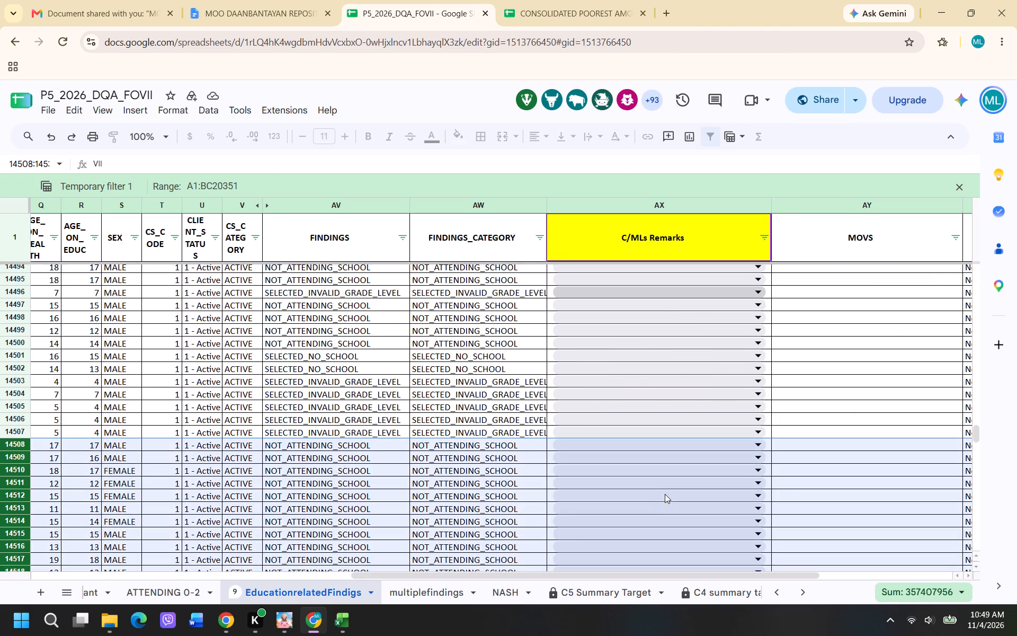
scroll(663, 492, "down", 3)
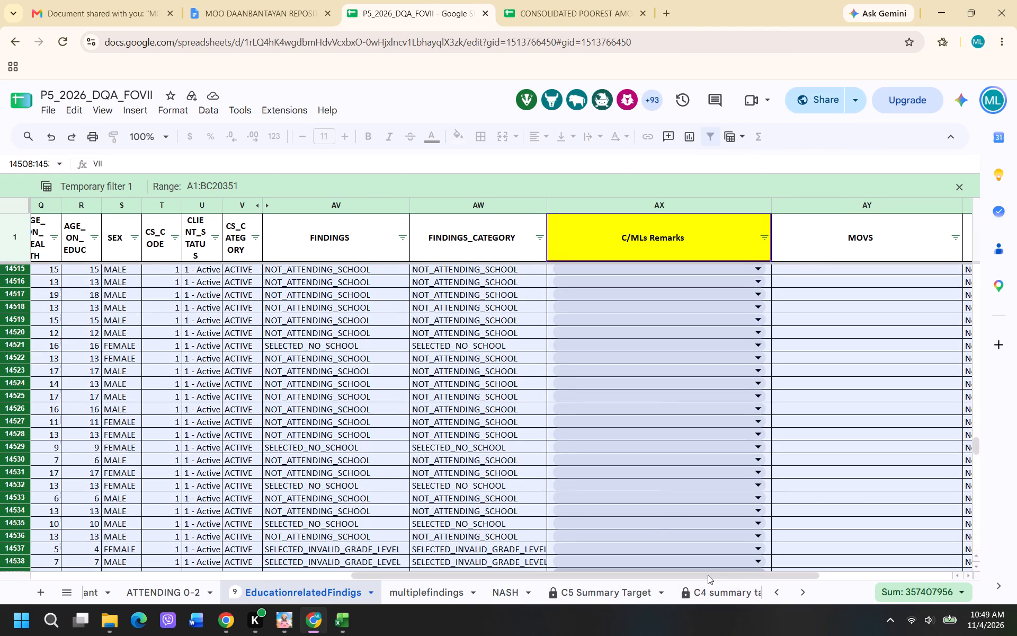
left_click_drag(708, 575, 252, 562)
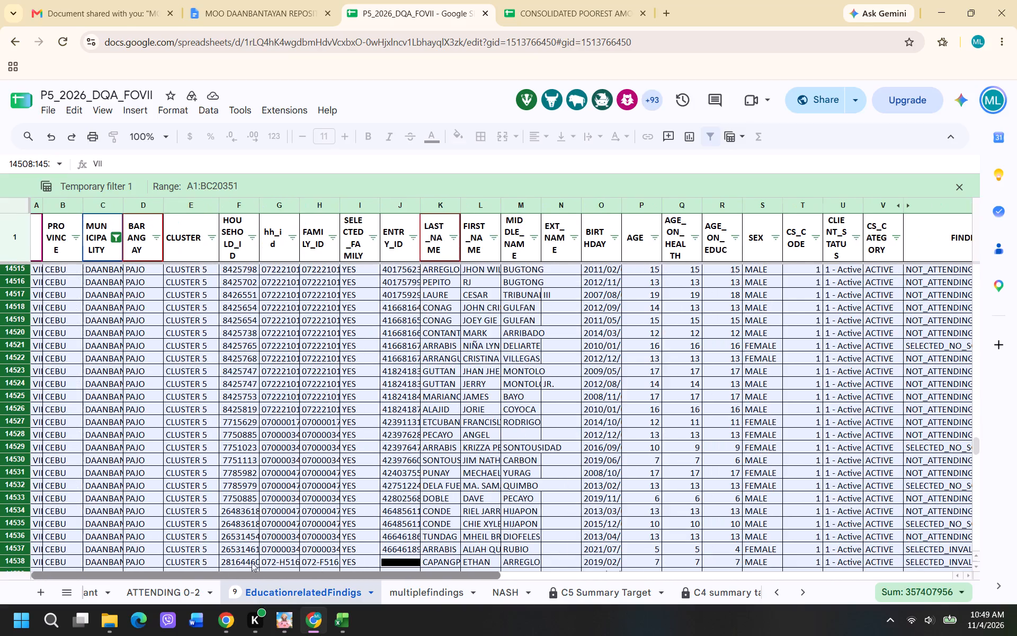
left_click_drag(252, 562, 201, 552)
left_click(156, 233)
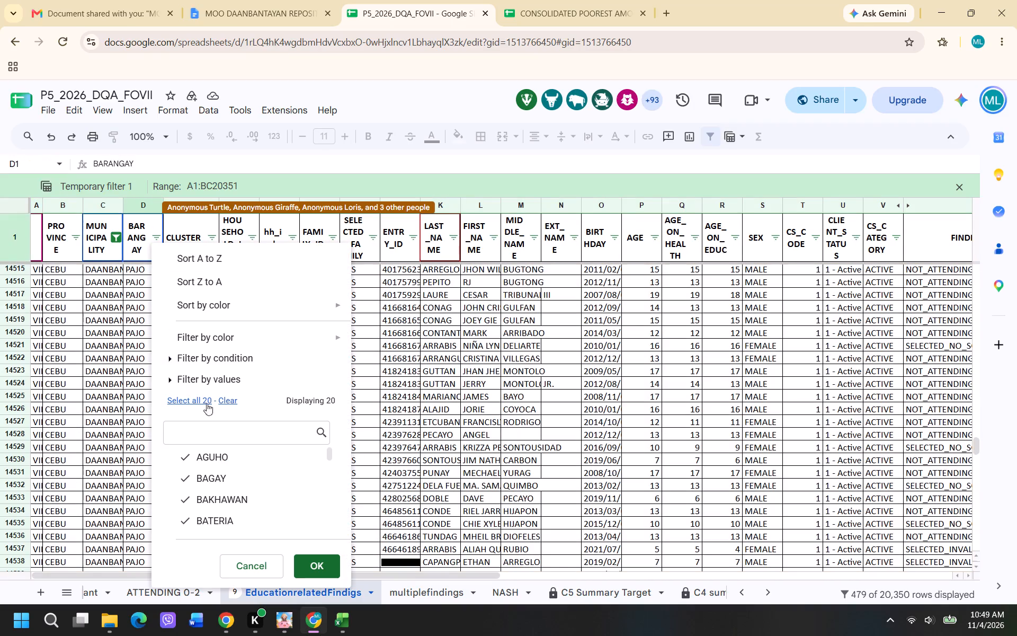
left_click(230, 395)
left_click(234, 437)
key("p")
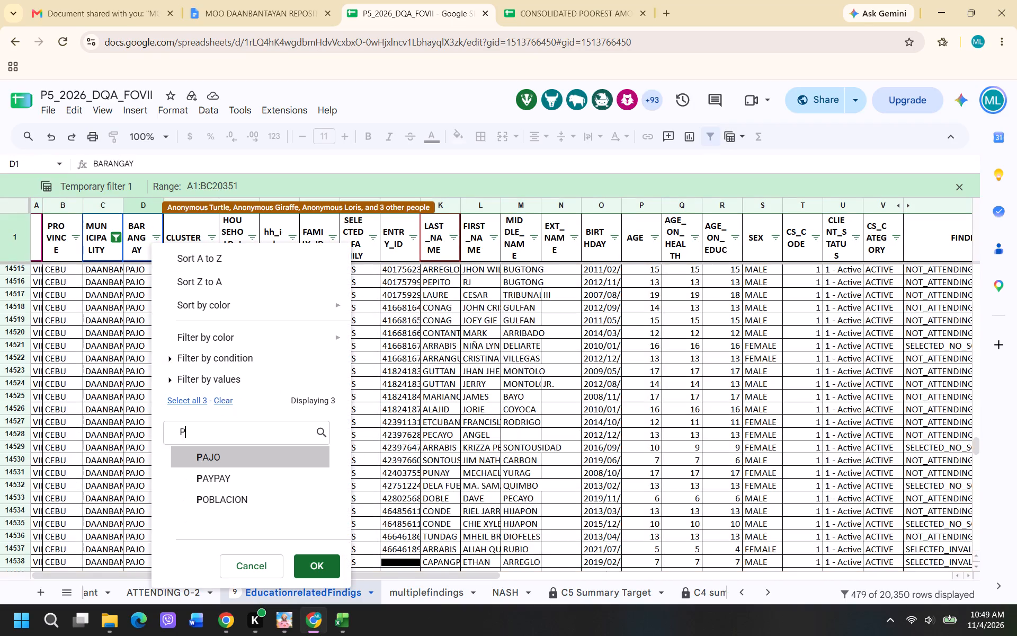
left_click(224, 453)
left_click(318, 567)
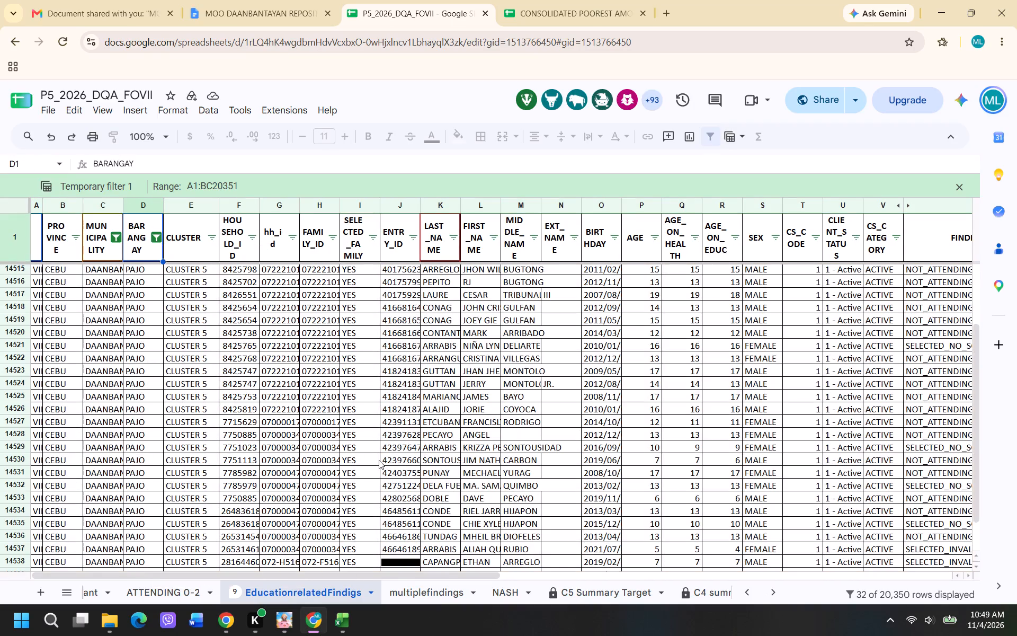
Examine the filtered PAJO children, matching their names and ages to their findings and findings categories.
scroll(378, 460, "up", 9)
scroll(379, 451, "down", 8)
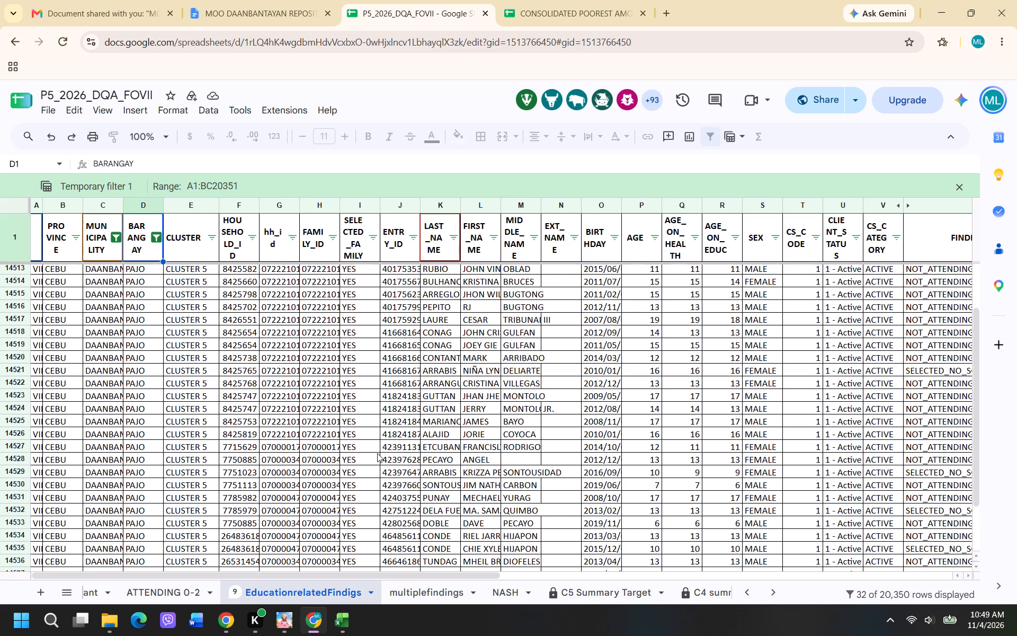
scroll(377, 453, "down", 4)
scroll(431, 546, "up", 3)
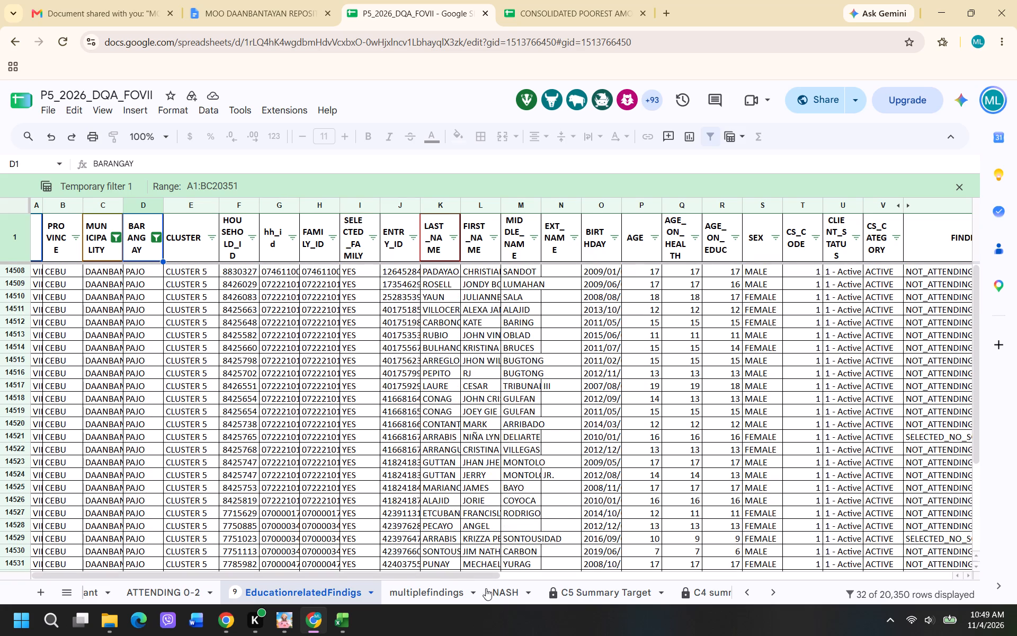
left_click_drag(485, 575, 675, 581)
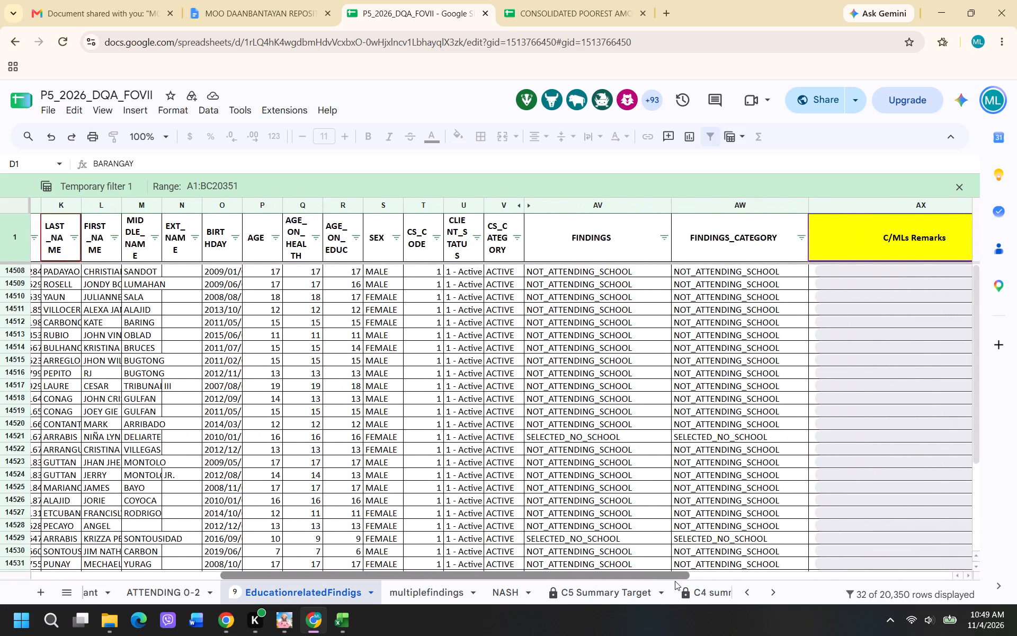
left_click_drag(675, 581, 672, 582)
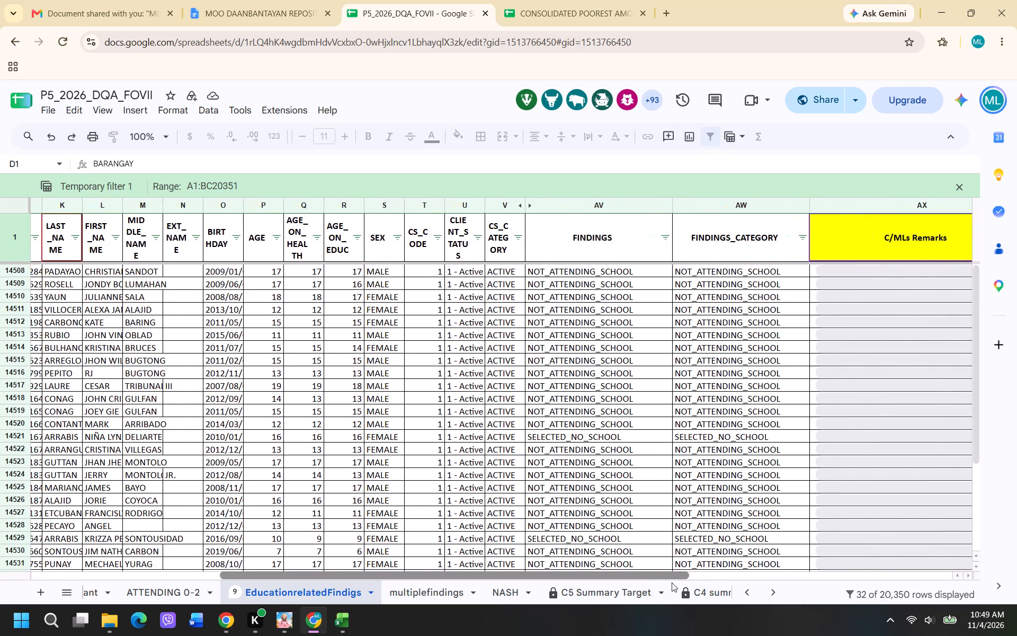
left_click_drag(672, 582, 632, 585)
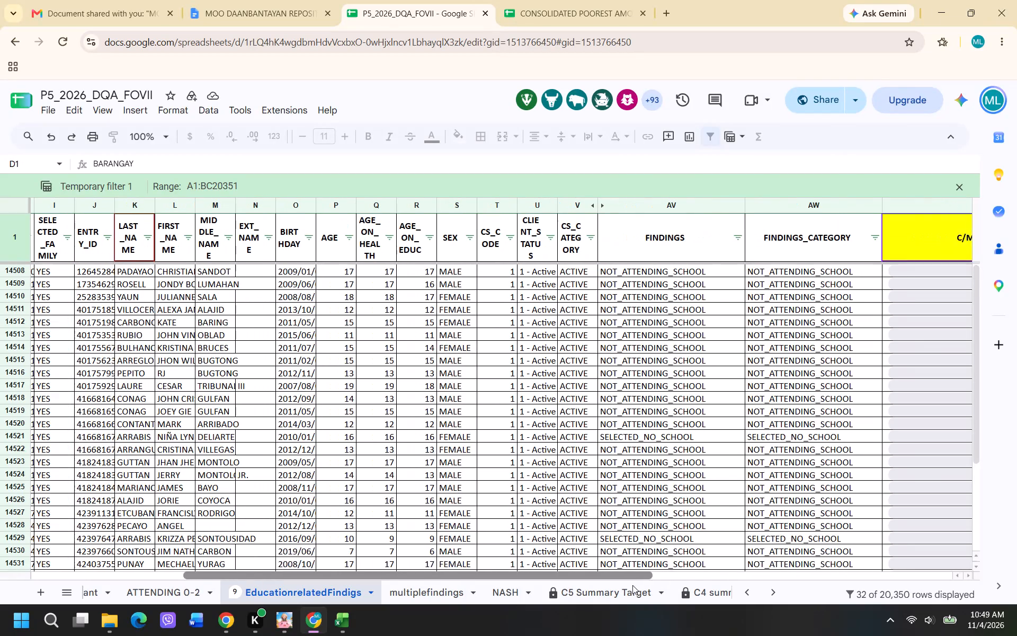
left_click_drag(632, 585, 635, 588)
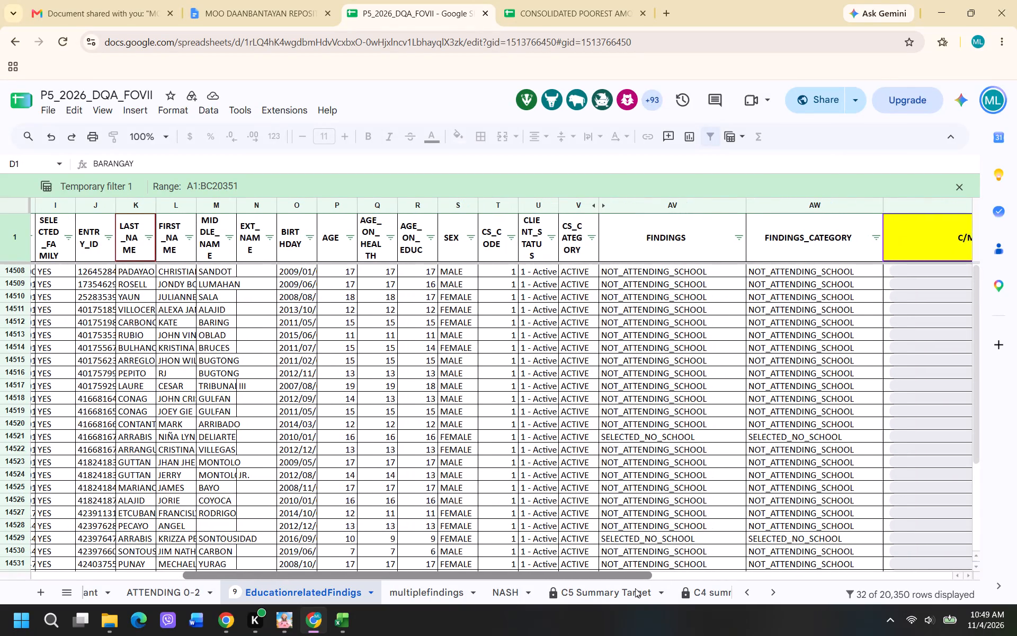
left_click_drag(635, 588, 638, 588)
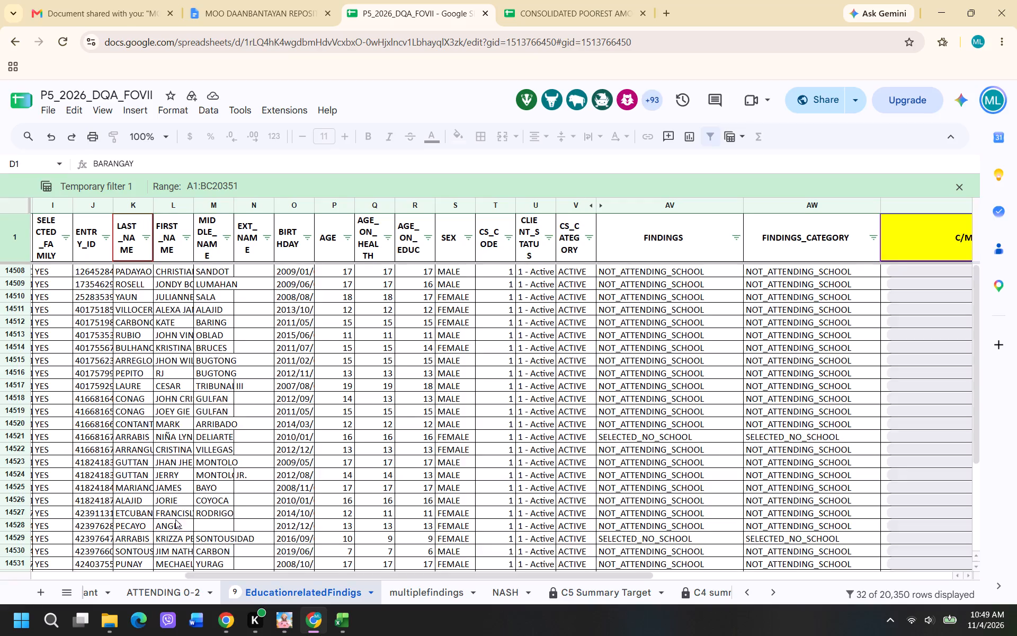
Select the whole of row 14537, the PAJO child aged 5 with a SELECTED_INVALID_GRADE_LEVEL finding.
scroll(175, 519, "down", 2)
left_click(174, 474)
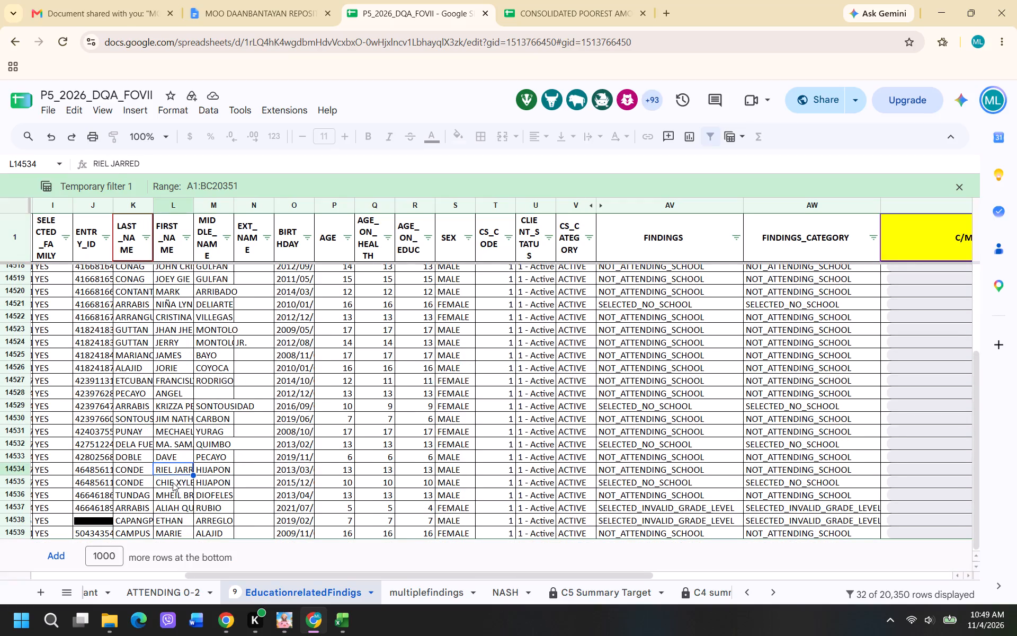
left_click(173, 506)
left_click(16, 508)
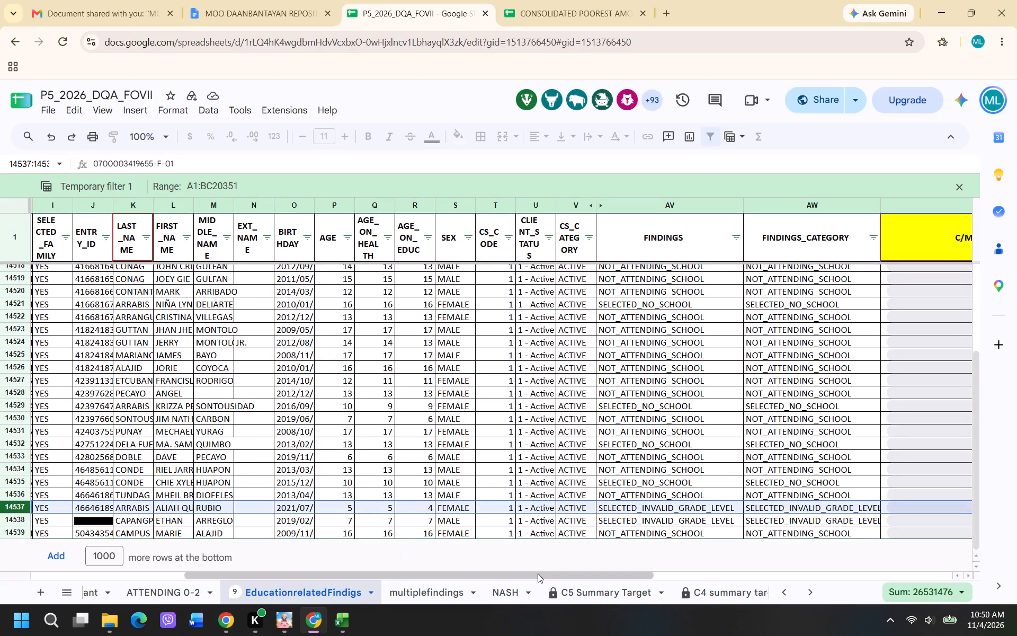
Check the available C/MLs Remarks options and the MOVS cell for row 14537.
left_click_drag(538, 576, 604, 573)
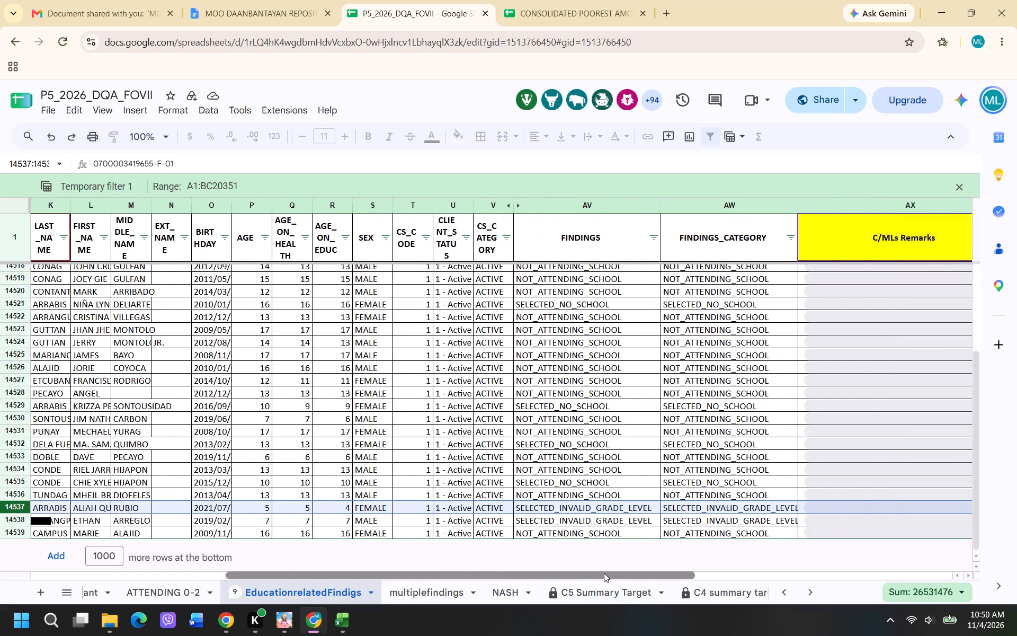
left_click_drag(604, 573, 725, 573)
left_click(668, 510)
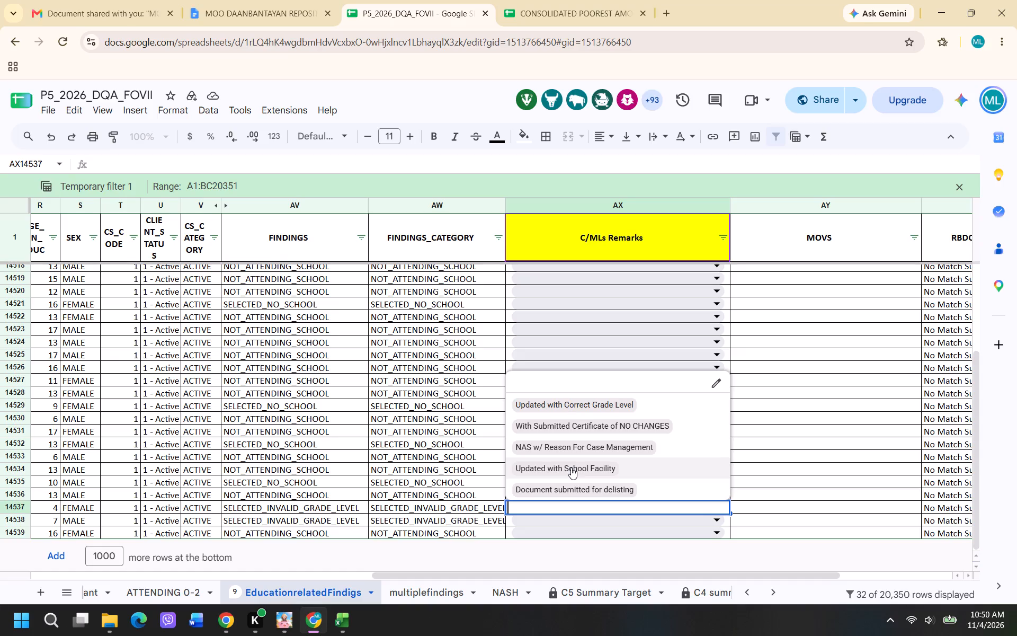
left_click(817, 514)
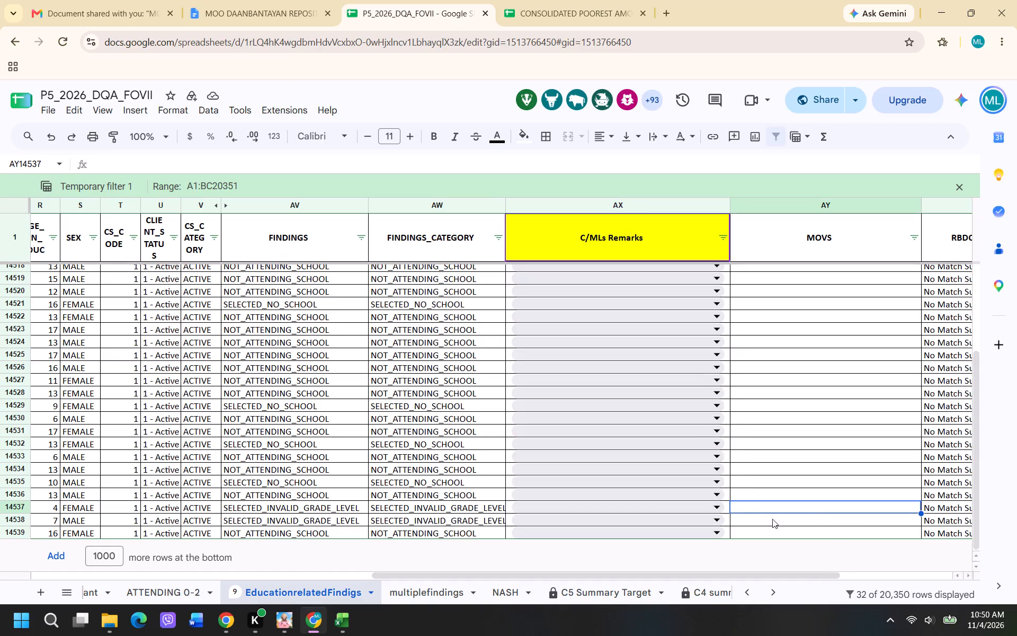
Copy the hh_id of the child in row 14537 and switch to the other Chrome window.
left_click_drag(467, 576, 234, 572)
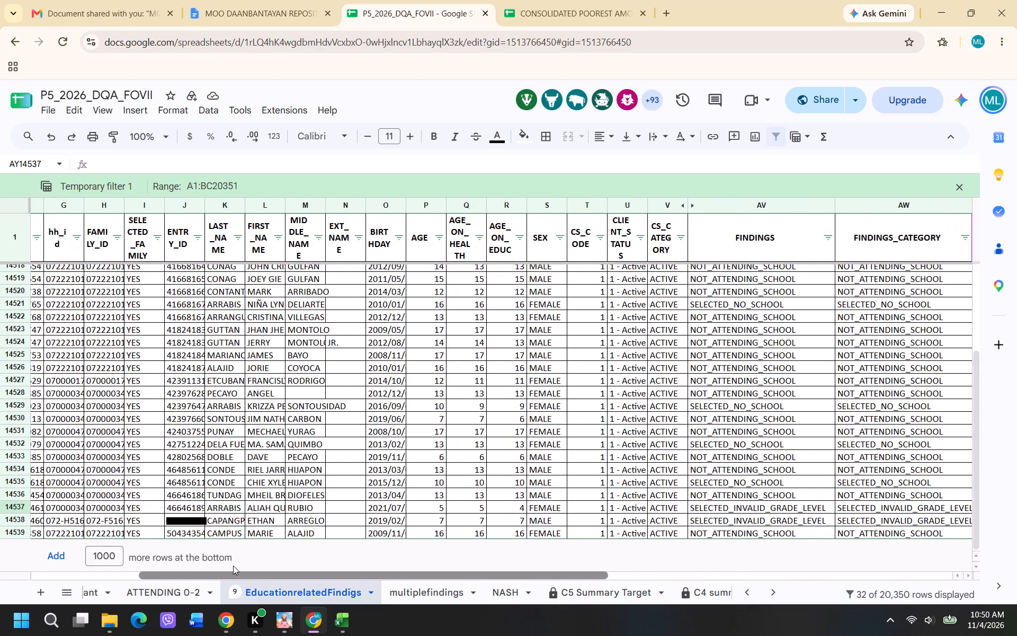
left_click(221, 508)
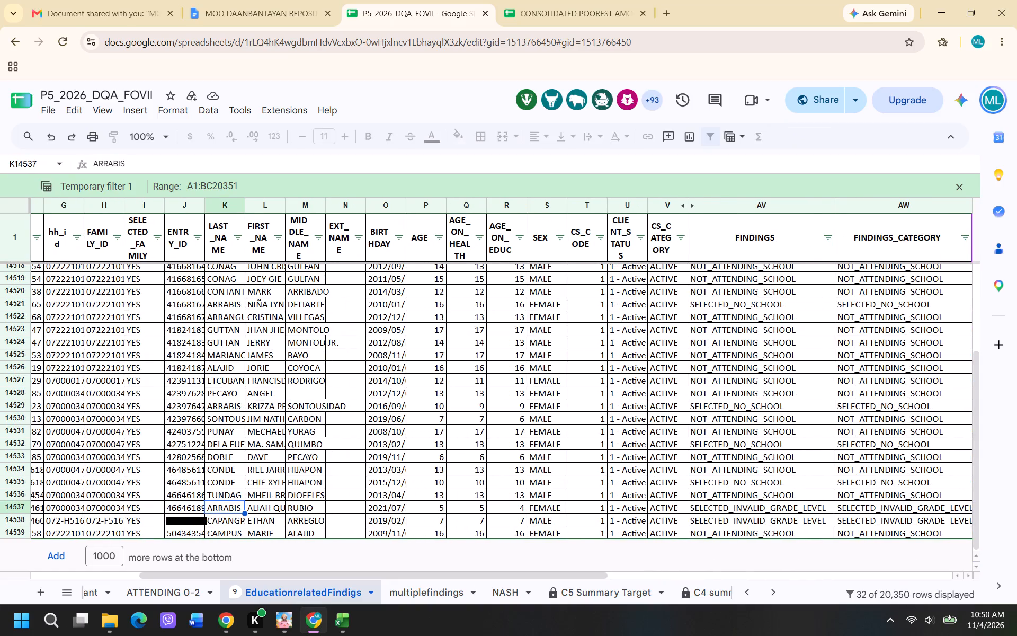
left_click(13, 508)
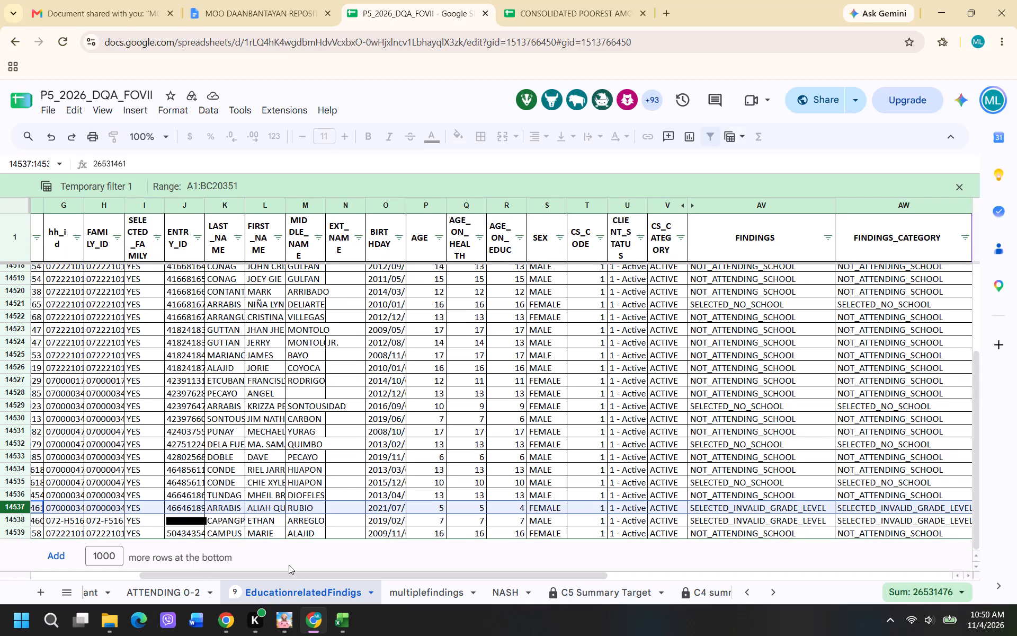
left_click_drag(300, 574, 128, 560)
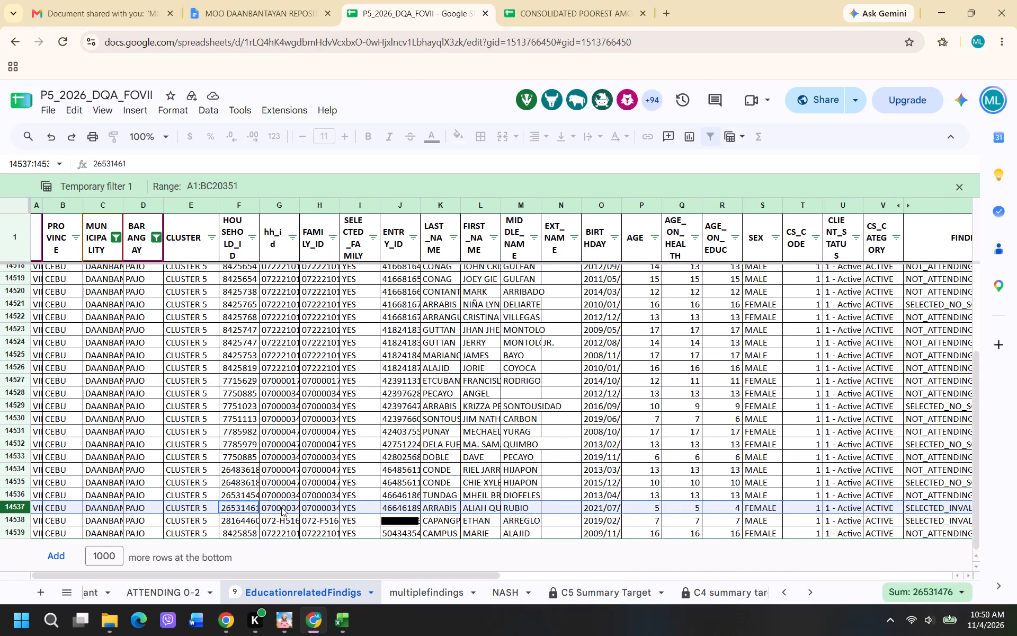
left_click(279, 507)
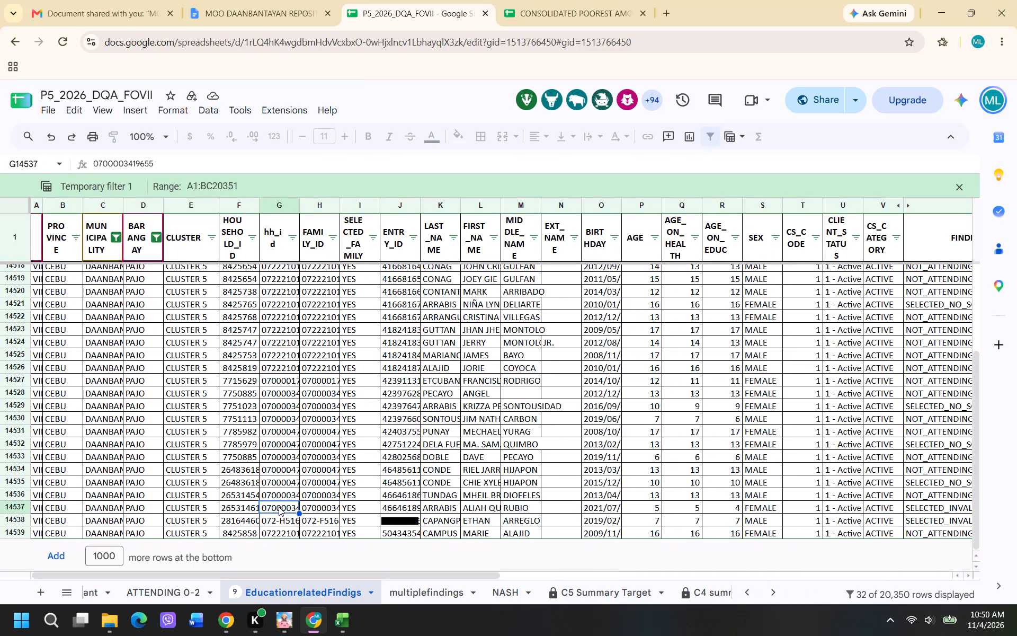
key("ctrl+c")
left_click(230, 624)
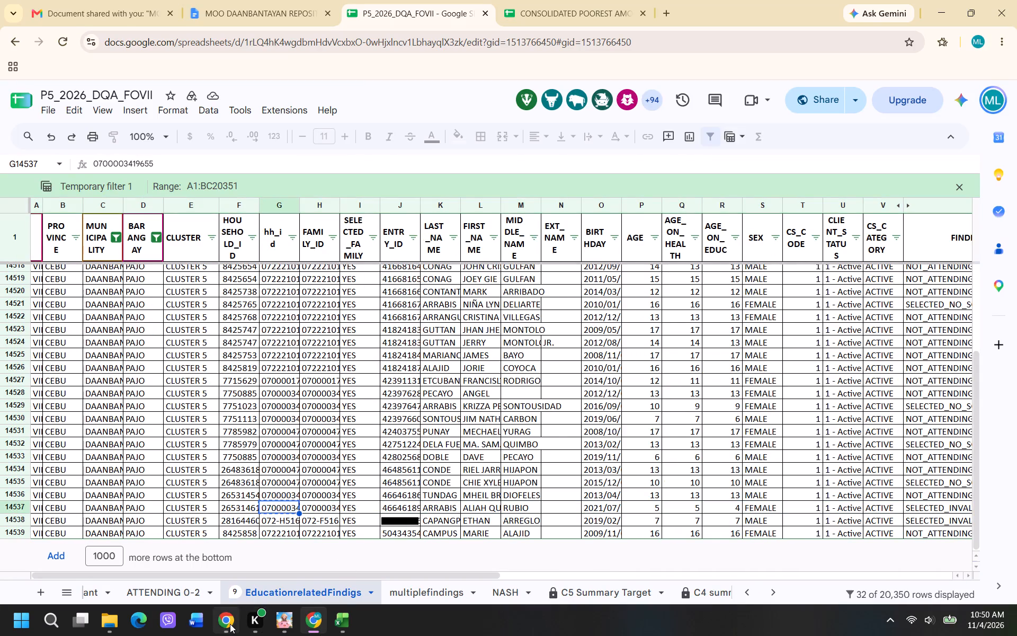
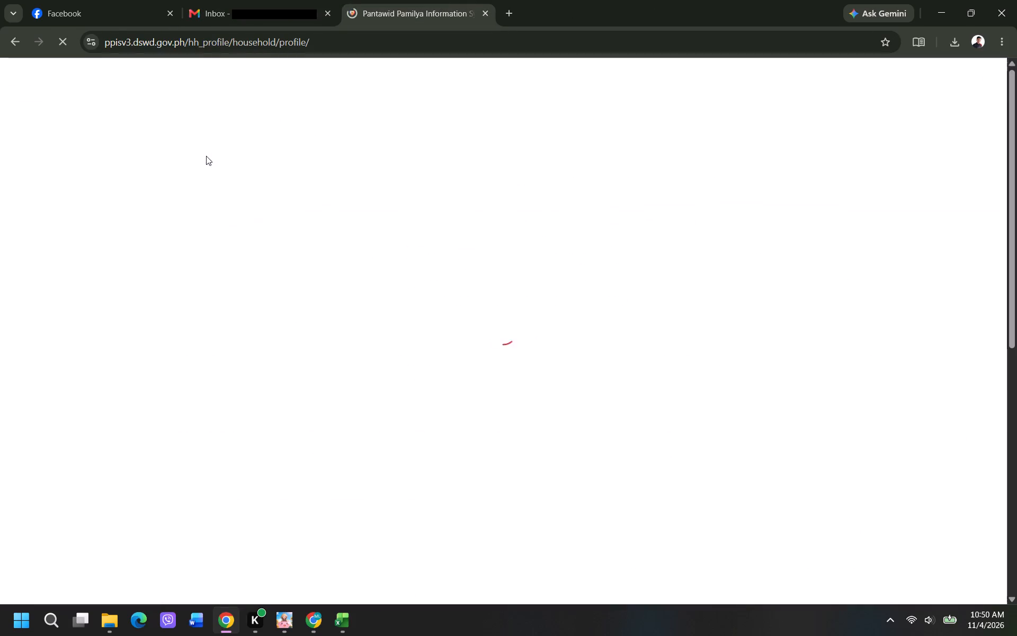
Review the basic information and household composition in the loaded PPIS v3 household profile.
scroll(459, 342, "down", 7)
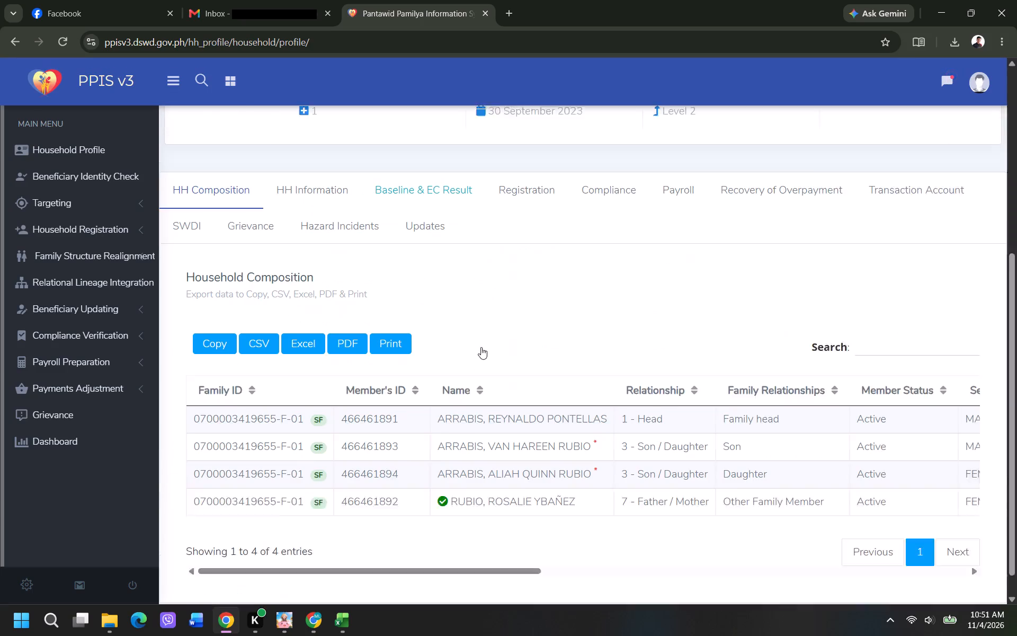
scroll(488, 343, "down", 4)
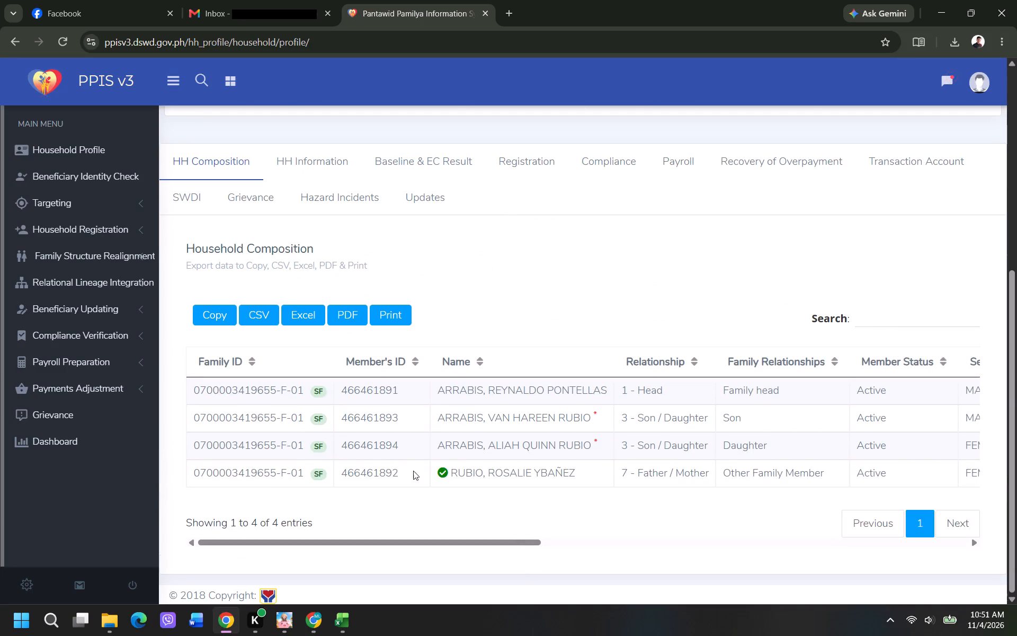
scroll(400, 367, "up", 4)
scroll(425, 245, "up", 4)
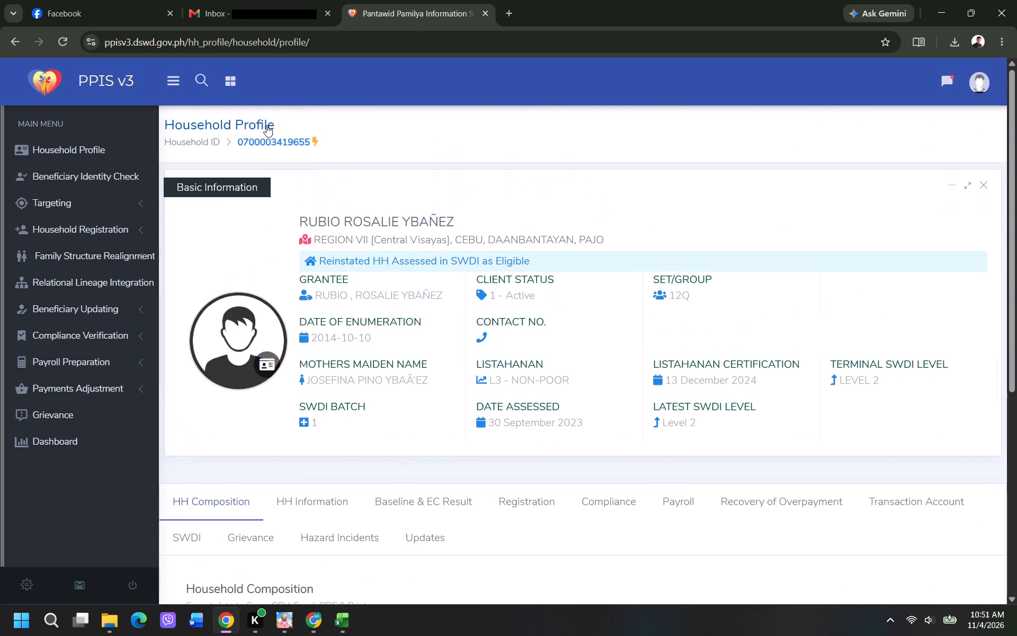
Copy the profile's household ID and look up that household in the HH Profile Module of Beneficiary Updating.
double_click(276, 142)
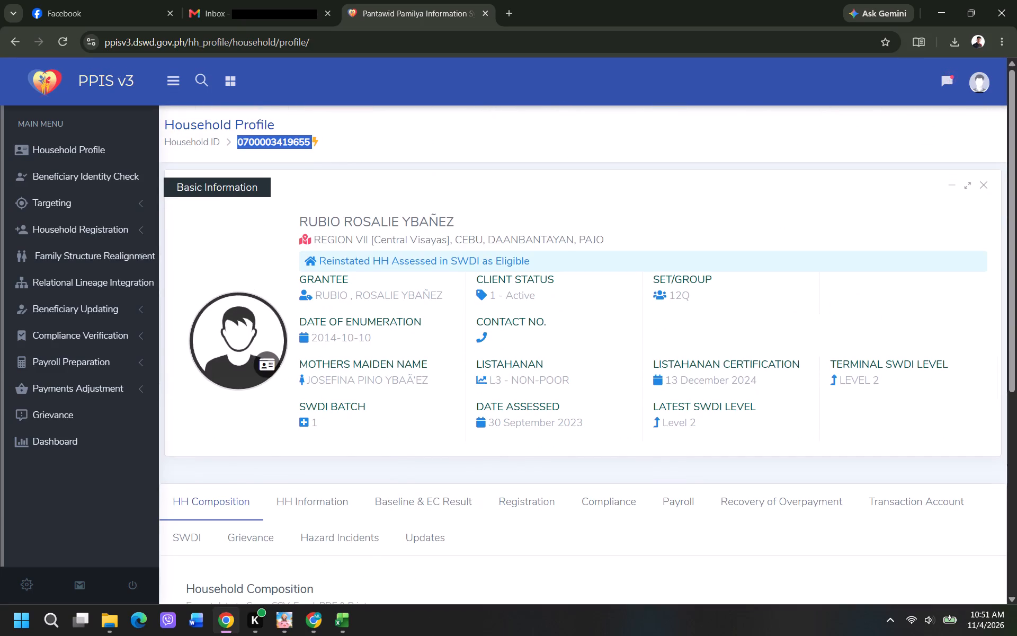
key("ctrl+c")
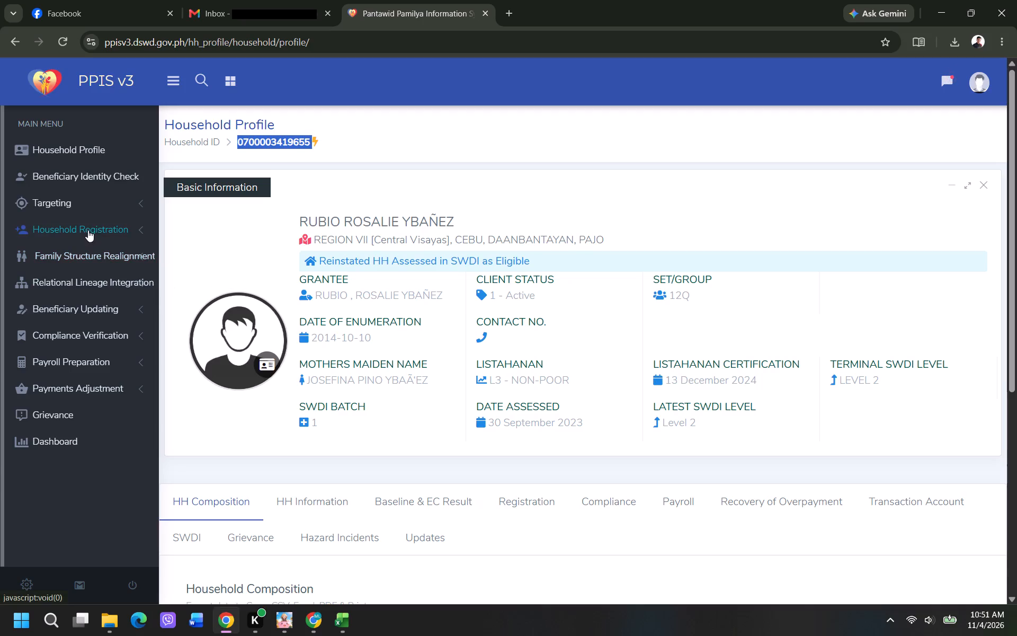
left_click(88, 223)
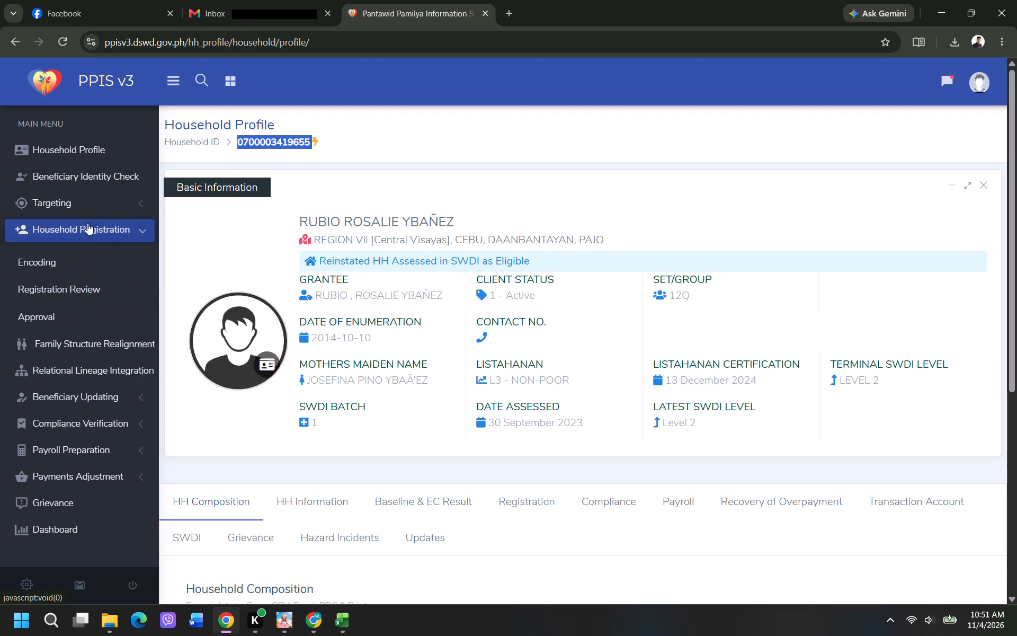
left_click(86, 232)
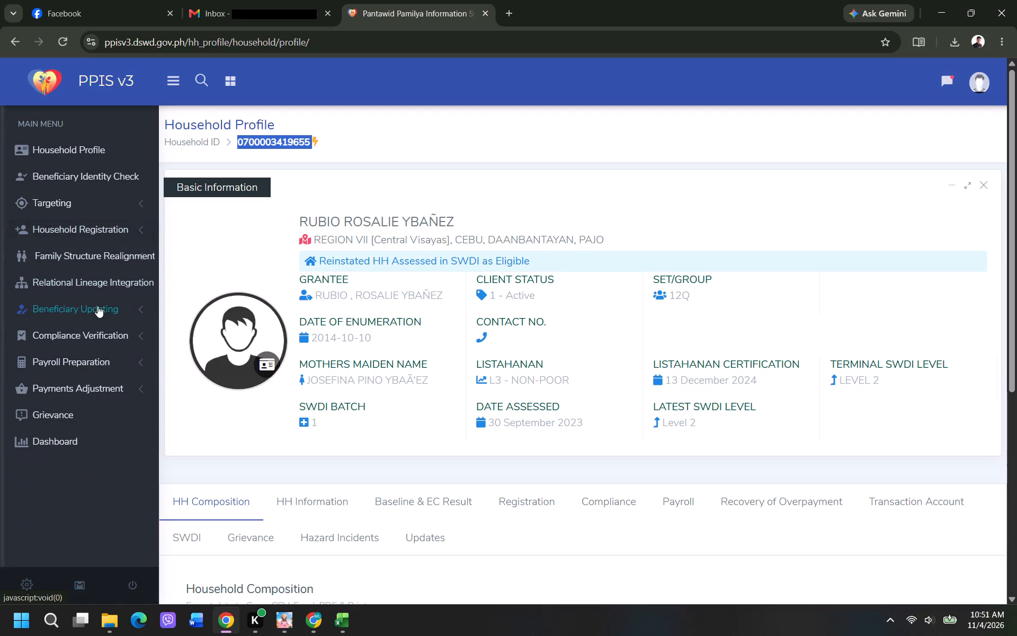
left_click(97, 312)
left_click(74, 341)
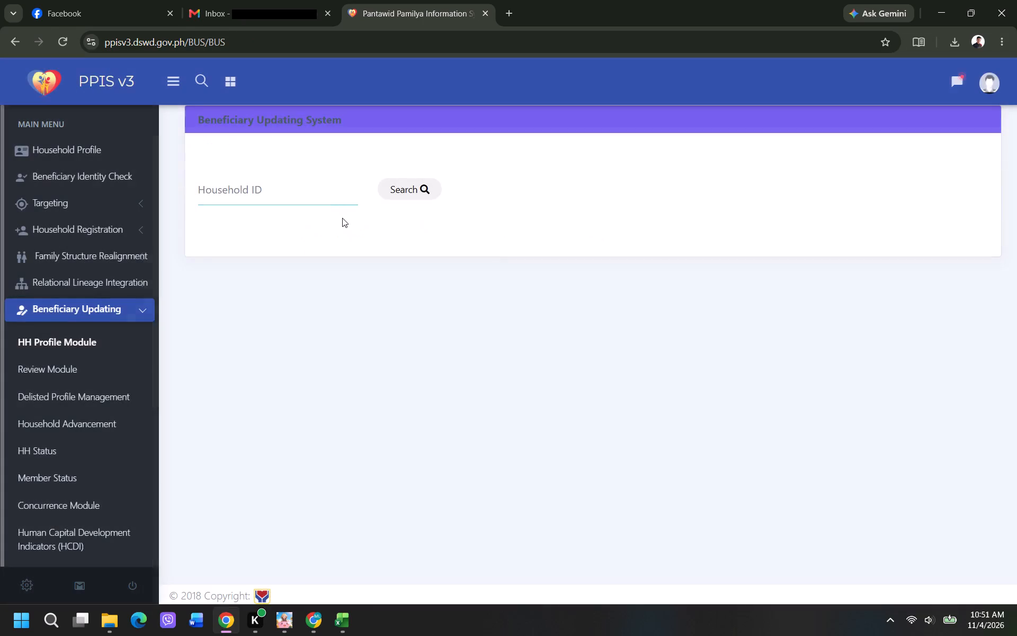
left_click(314, 191)
key("ctrl+v")
key("BackSpace")
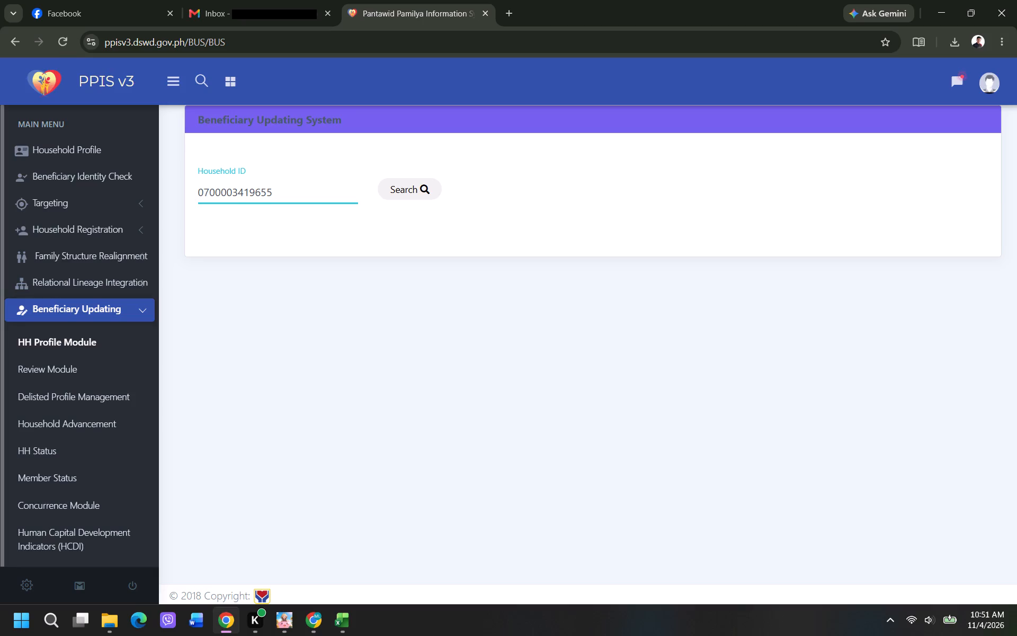
key("Return")
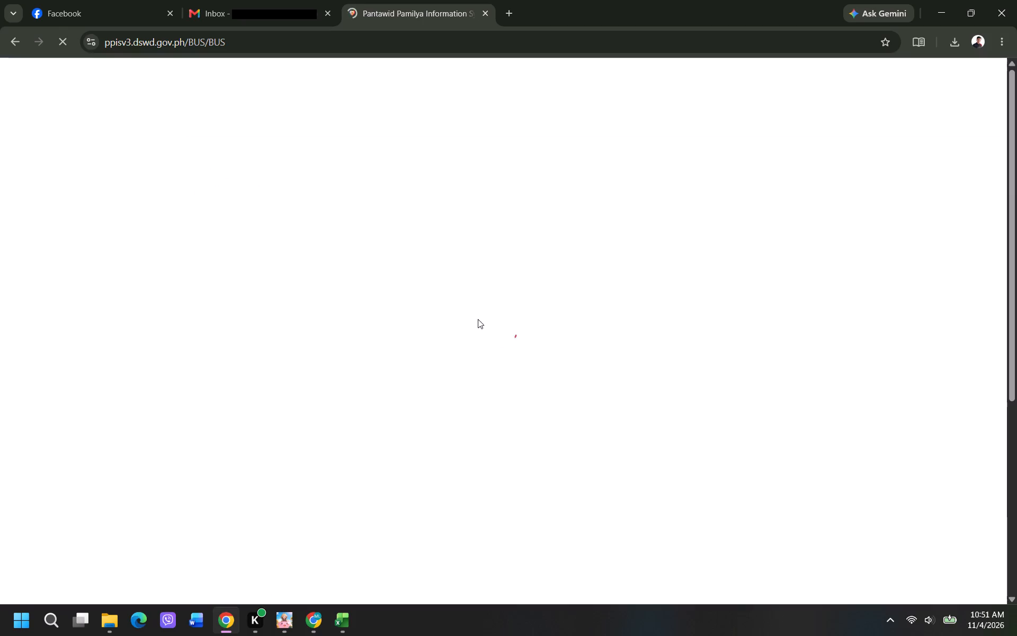
Examine the household's School History for the 5-year-old daughter's grade and educational facility updates and their approval status.
scroll(537, 354, "down", 3)
scroll(542, 353, "up", 2)
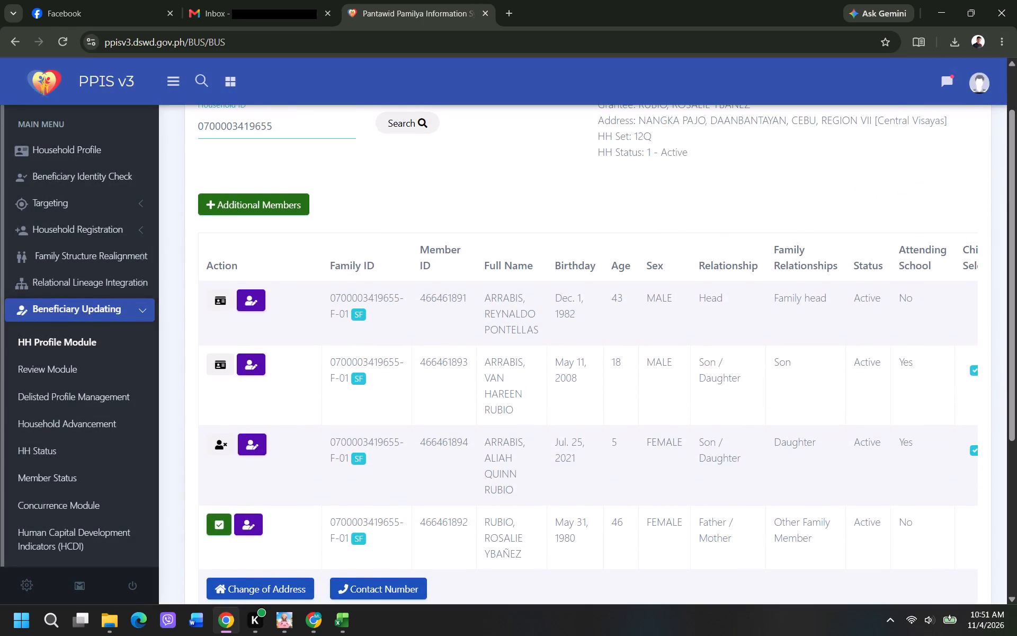
scroll(608, 447, "down", 1)
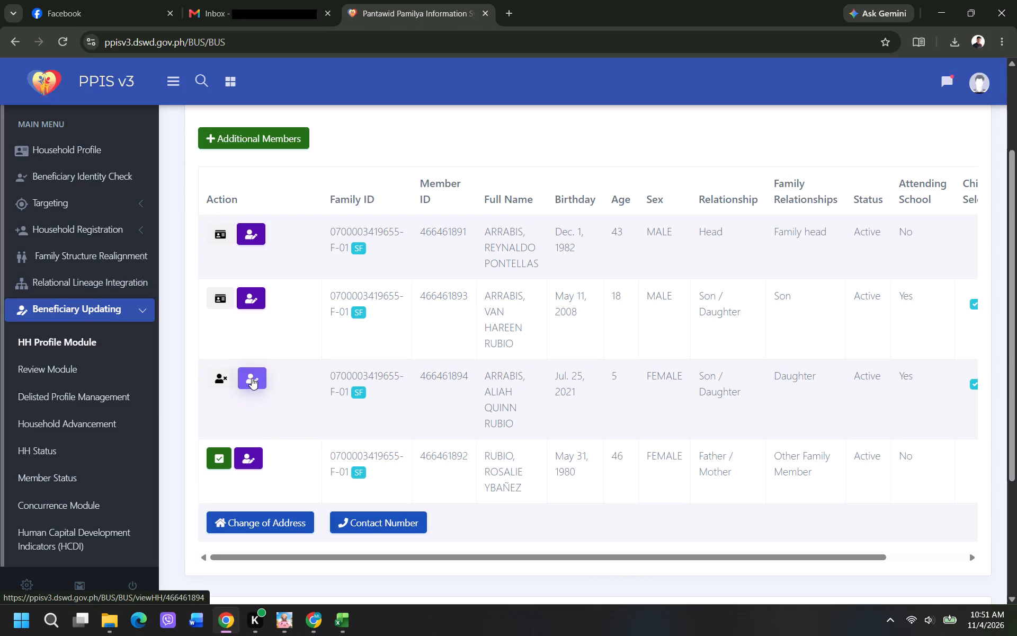
scroll(282, 369, "down", 5)
left_click(281, 430)
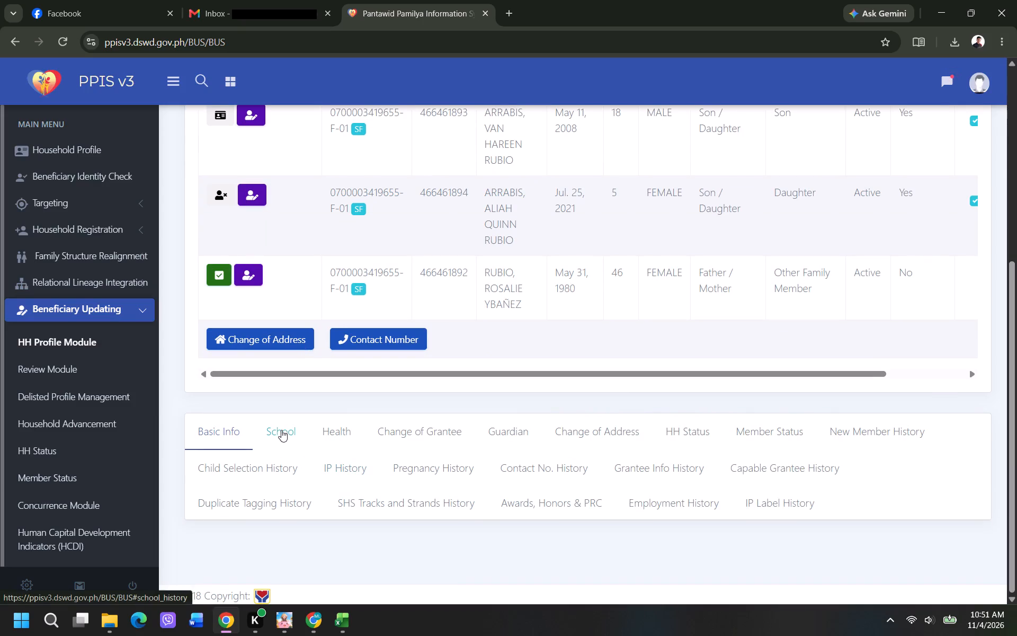
scroll(576, 428, "down", 4)
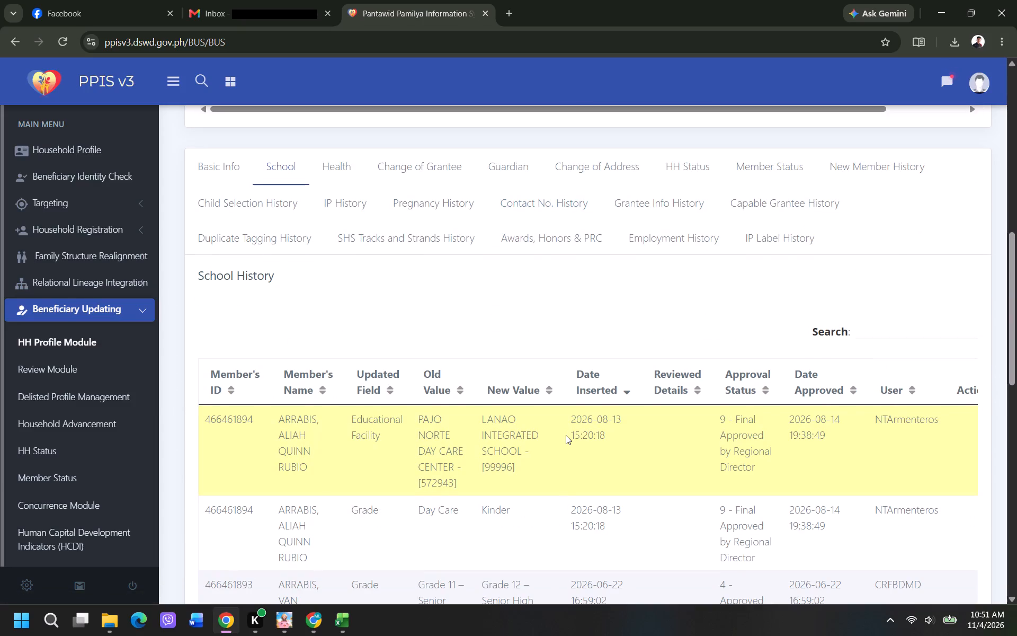
scroll(569, 435, "down", 1)
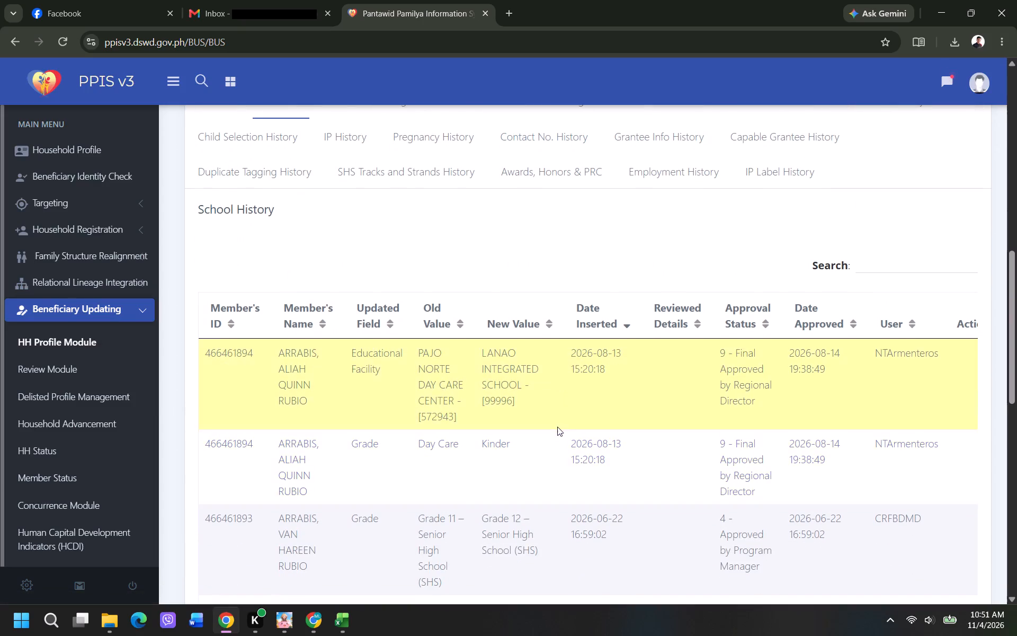
scroll(599, 561, "down", 3)
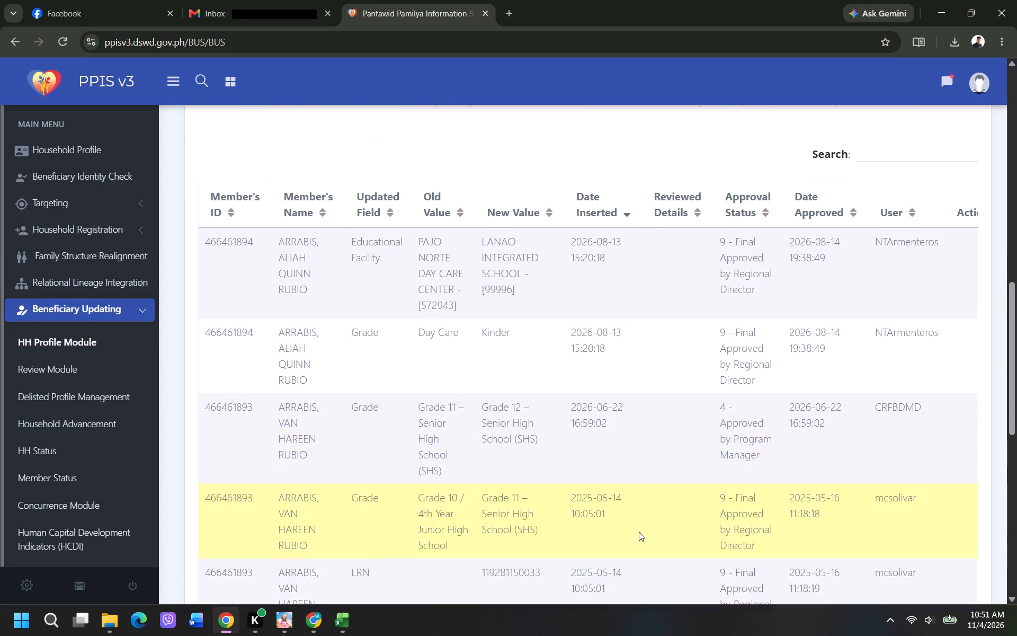
scroll(653, 526, "up", 1)
scroll(606, 518, "down", 8)
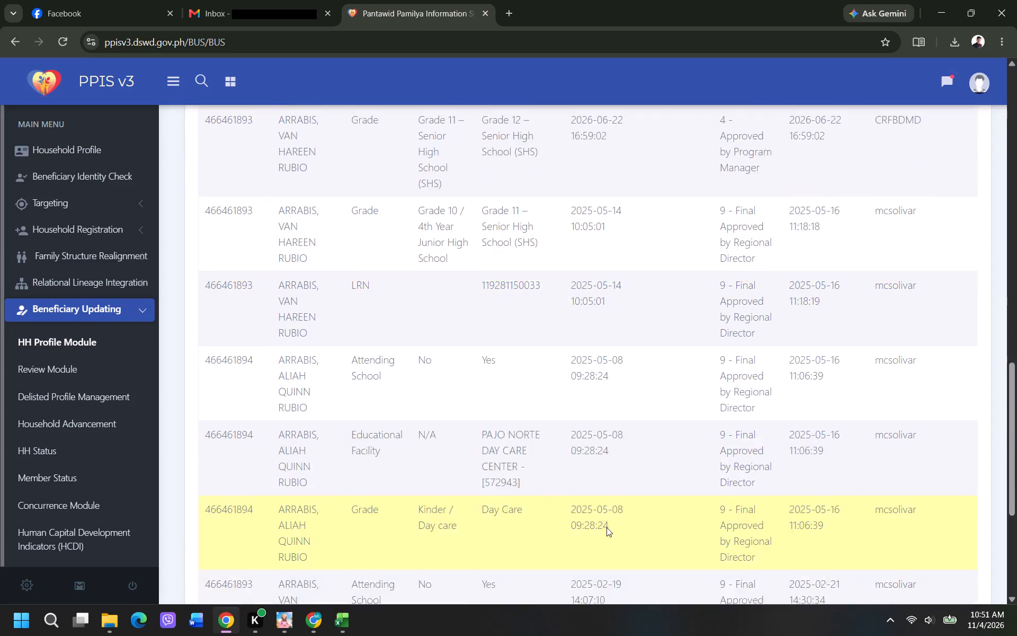
left_click_drag(619, 510, 707, 511)
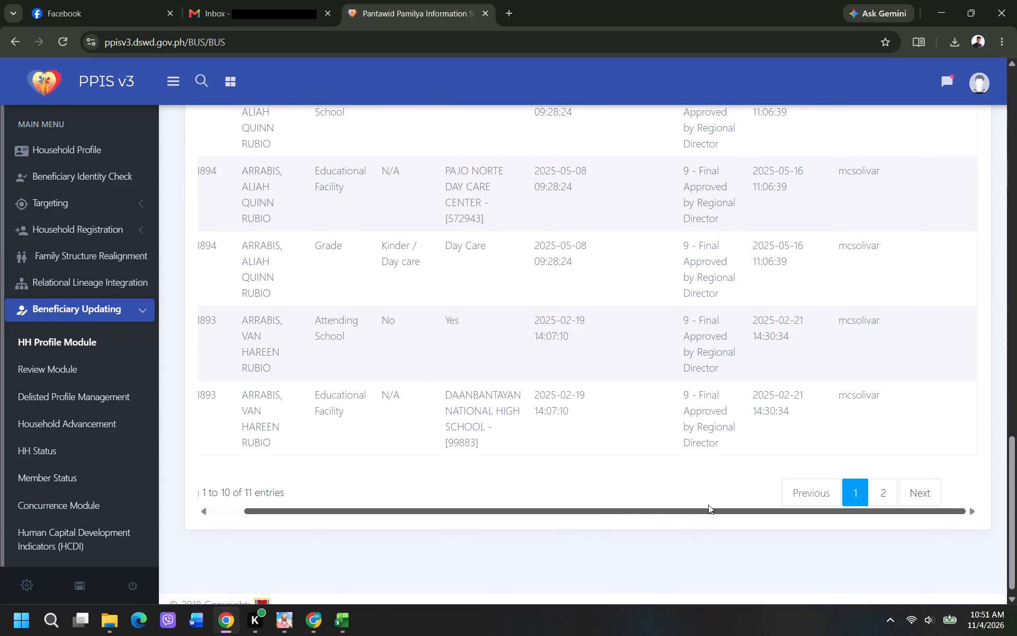
scroll(708, 488, "up", 9)
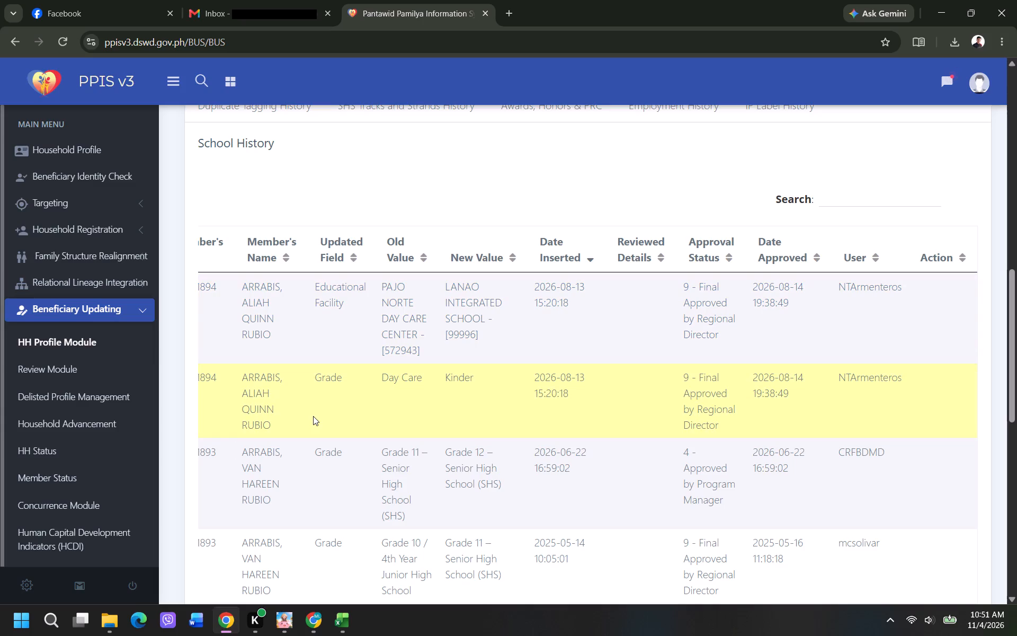
Return to the P5_2026_DQA_FOVII spreadsheet, check the child's record against the school history, and select the whole of row 14537.
key("alt+Tab")
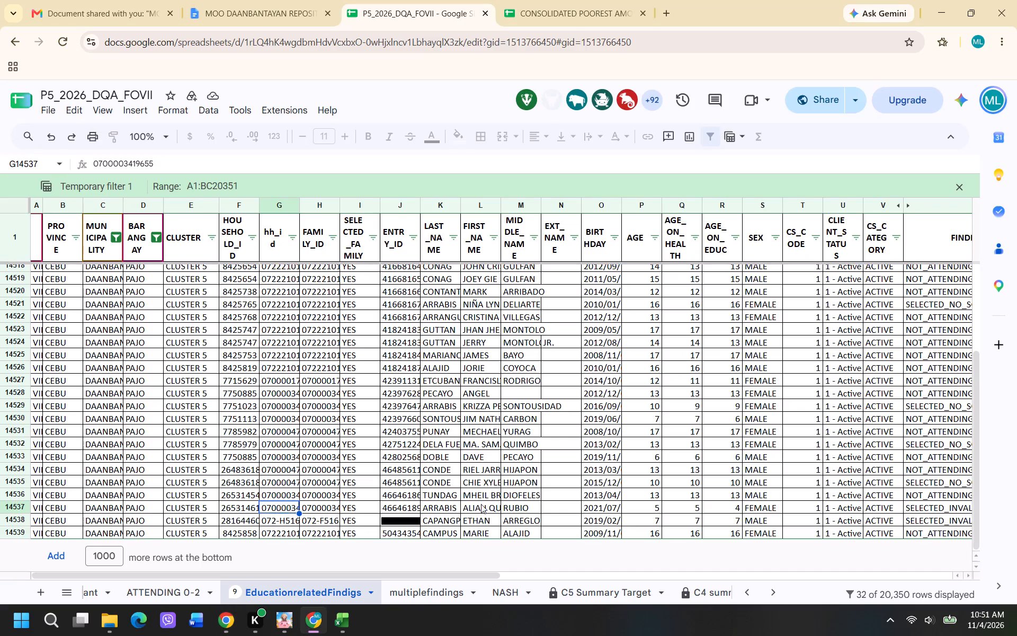
key("alt+Tab")
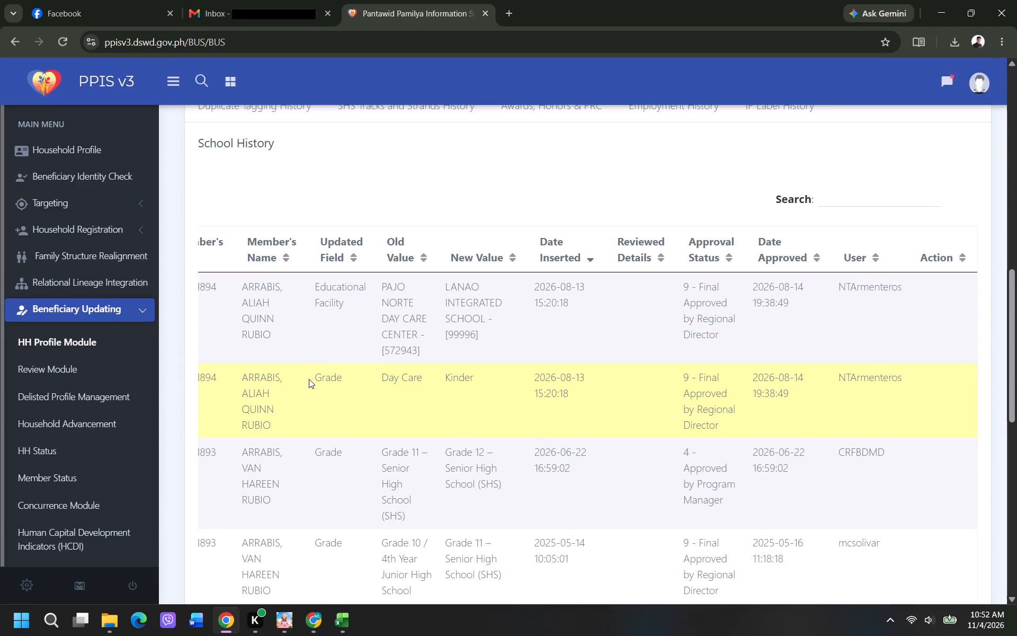
key("alt+Tab")
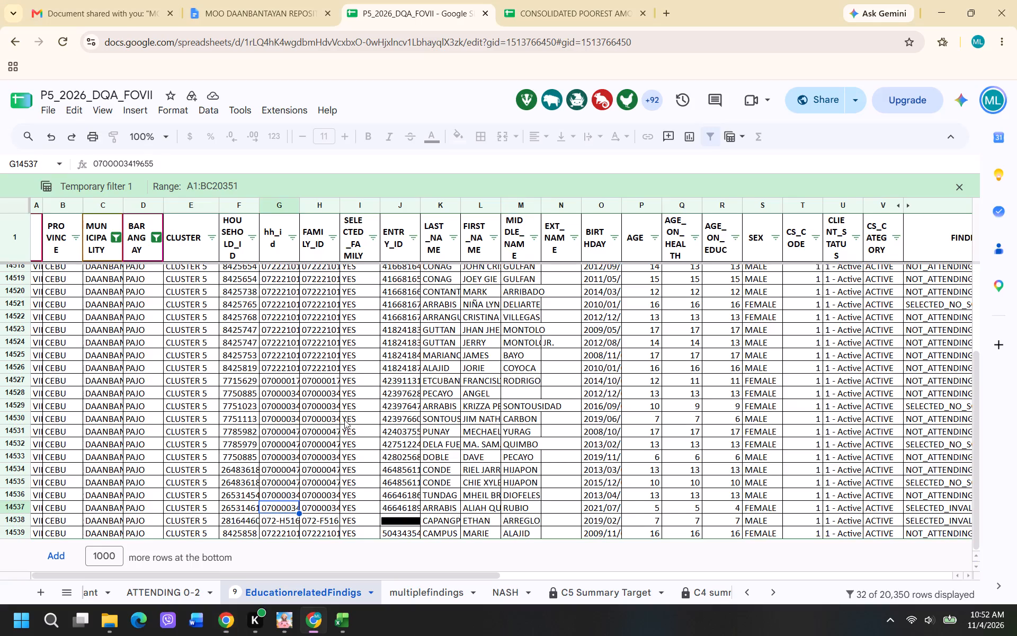
left_click(10, 506)
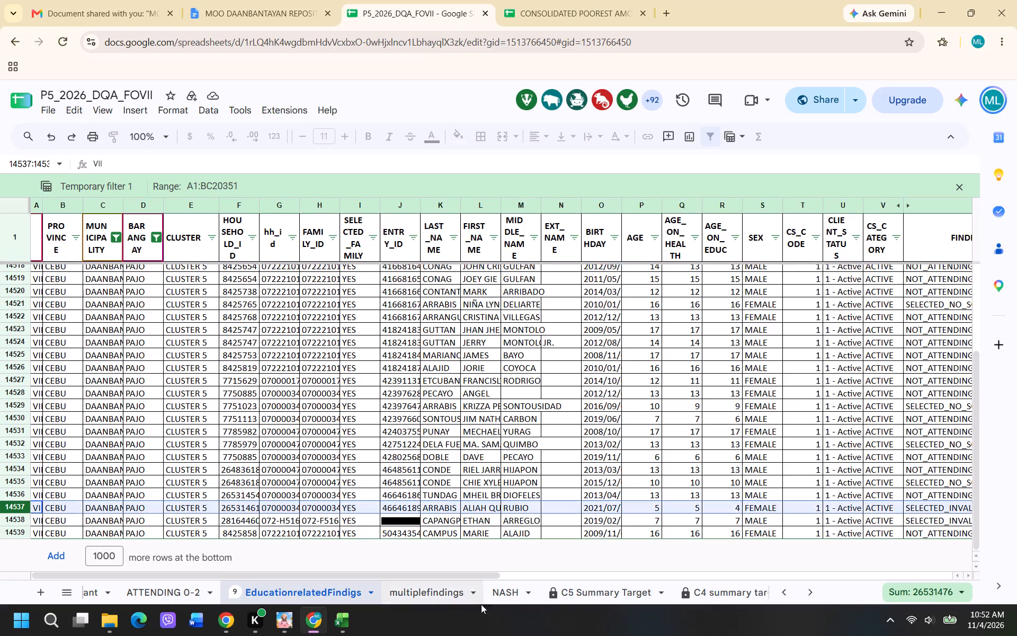
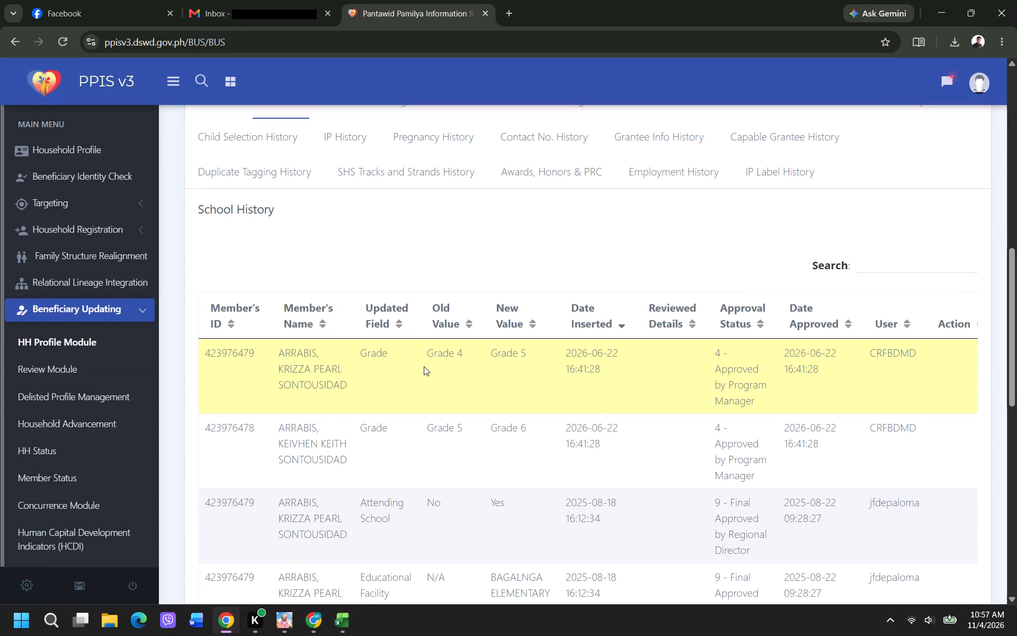
Return to the P5_2026_DQA_FOVII spreadsheet and copy the hh_id of the SELECTED_NO_SCHOOL record in row 14532 of EducationrelatedFindigs.
key("alt+Tab")
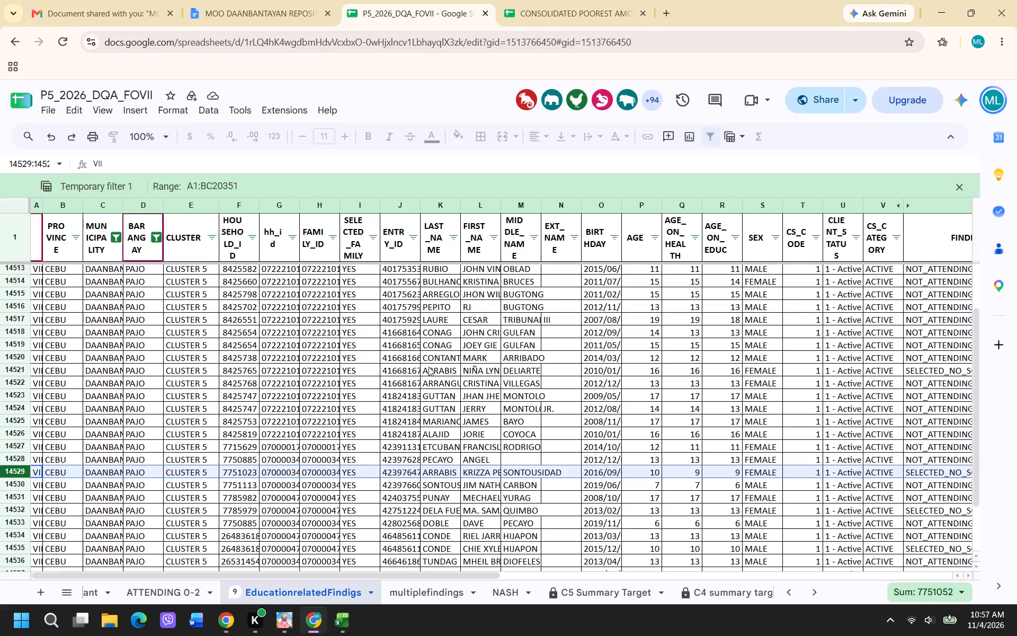
scroll(523, 378, "down", 2)
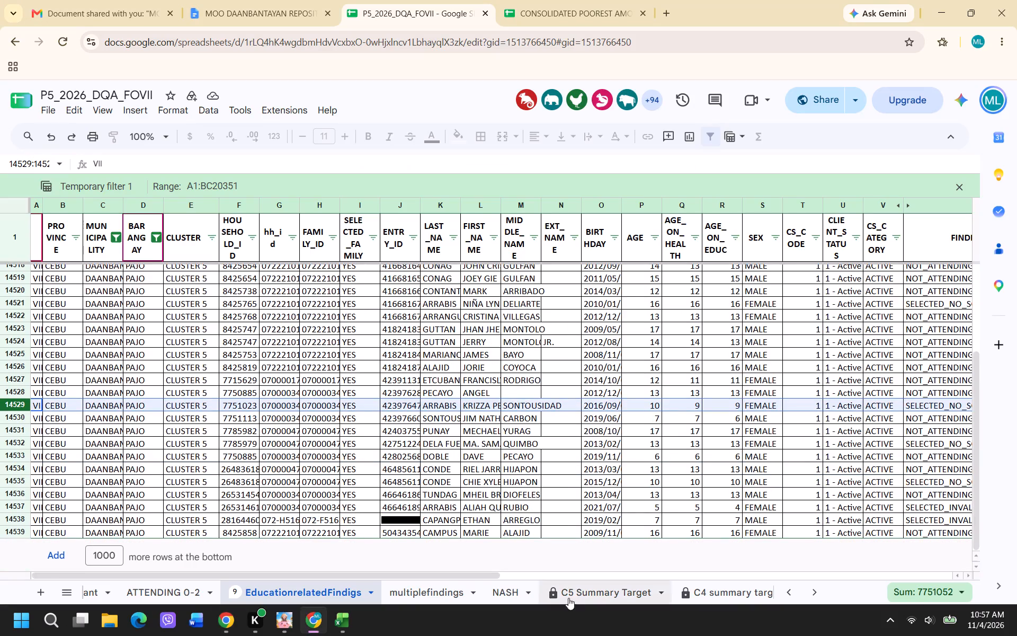
left_click_drag(487, 576, 595, 563)
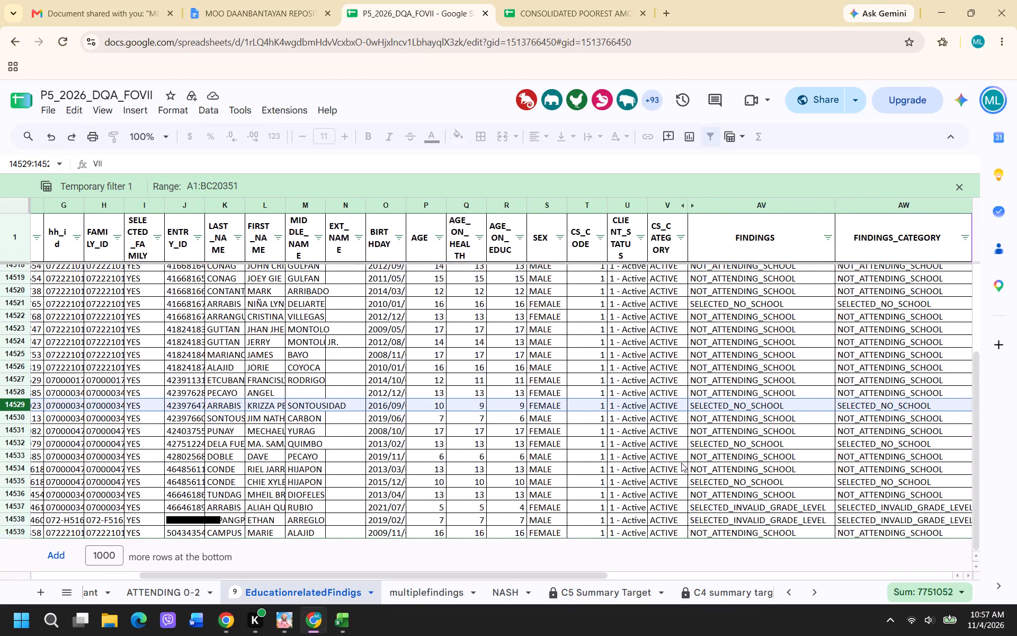
left_click(721, 445)
left_click(14, 443)
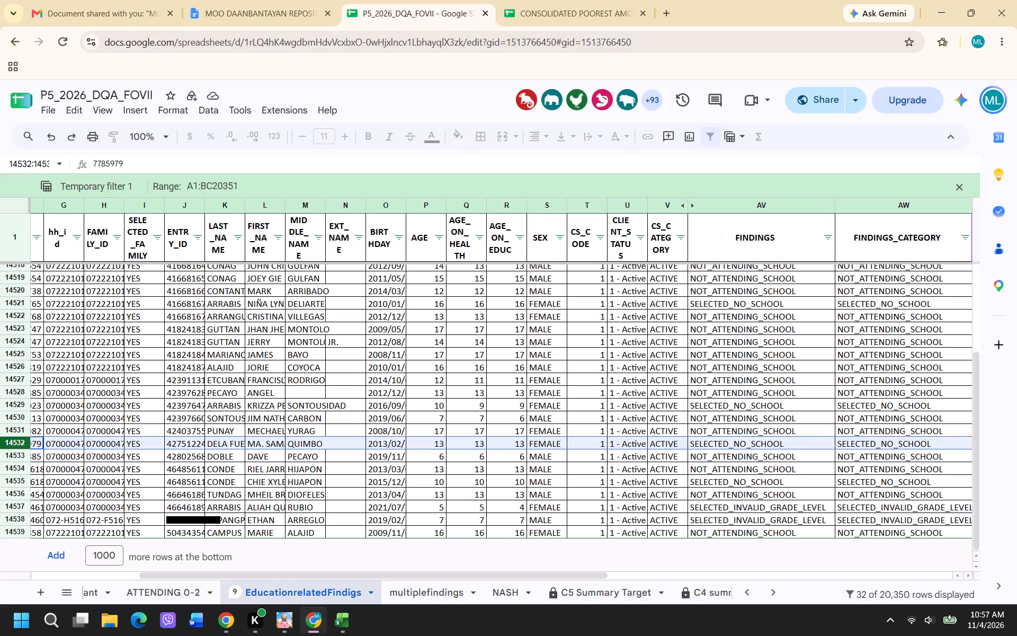
left_click_drag(487, 575, 296, 571)
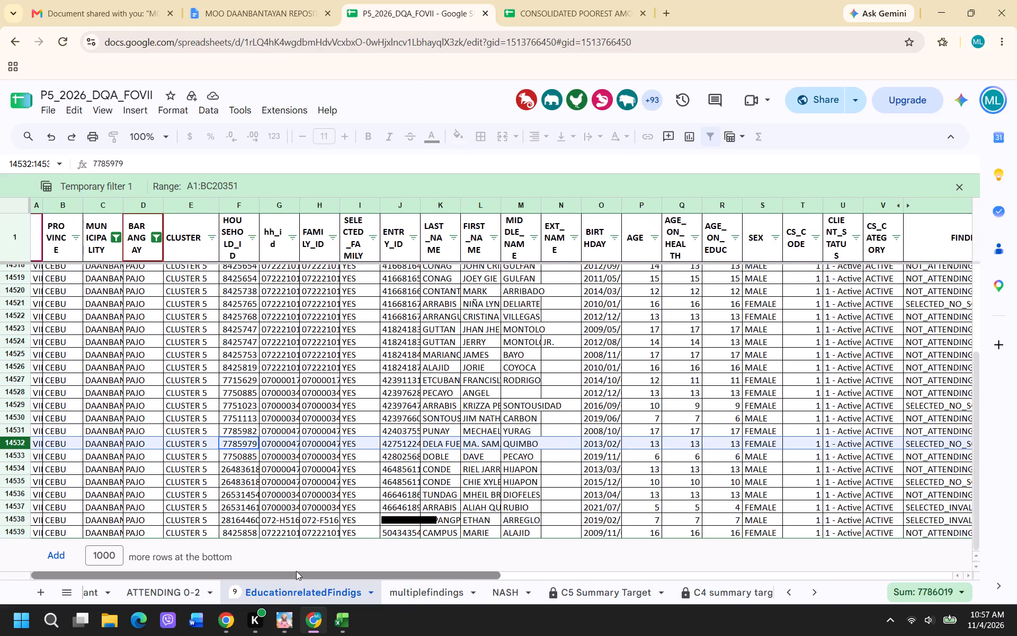
left_click_drag(296, 571, 284, 570)
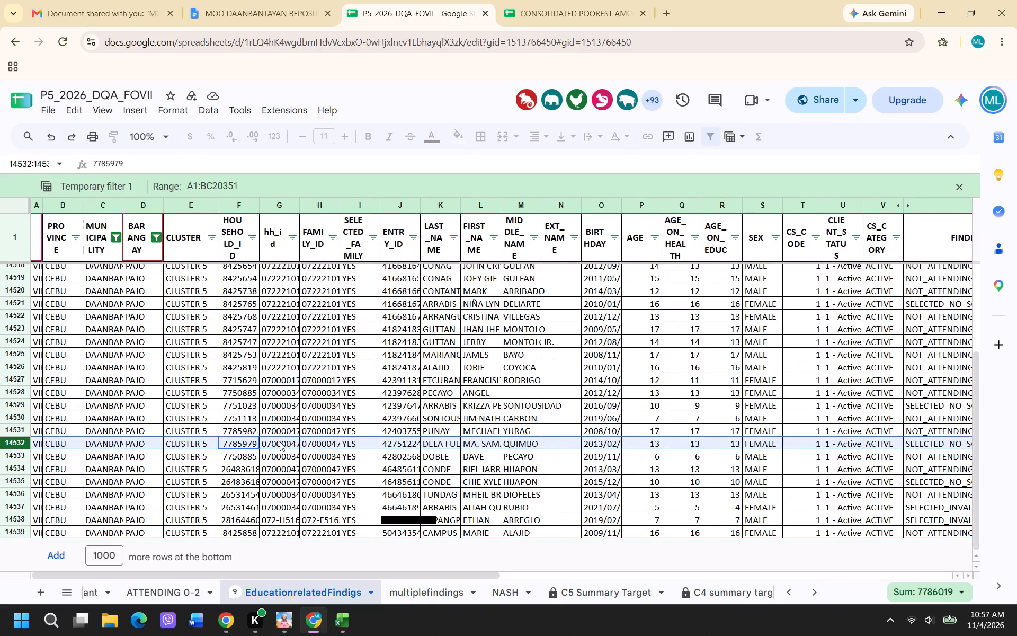
left_click(279, 441)
key("ctrl+c")
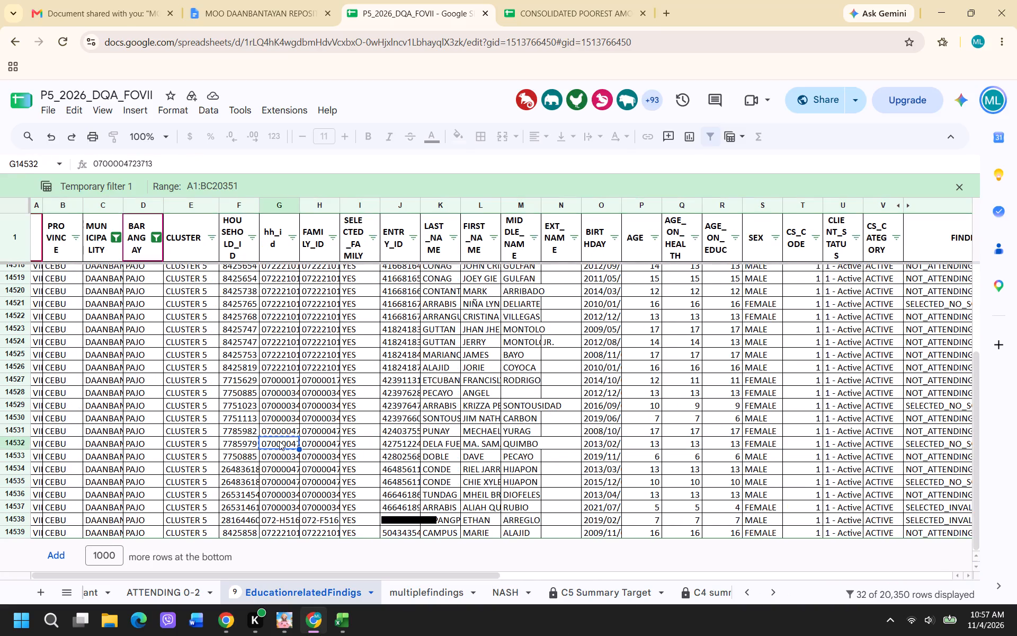
Switch to PPIS v3 and look up the copied household ID in the HH Profile Module.
key("alt+Tab")
scroll(289, 243, "up", 7)
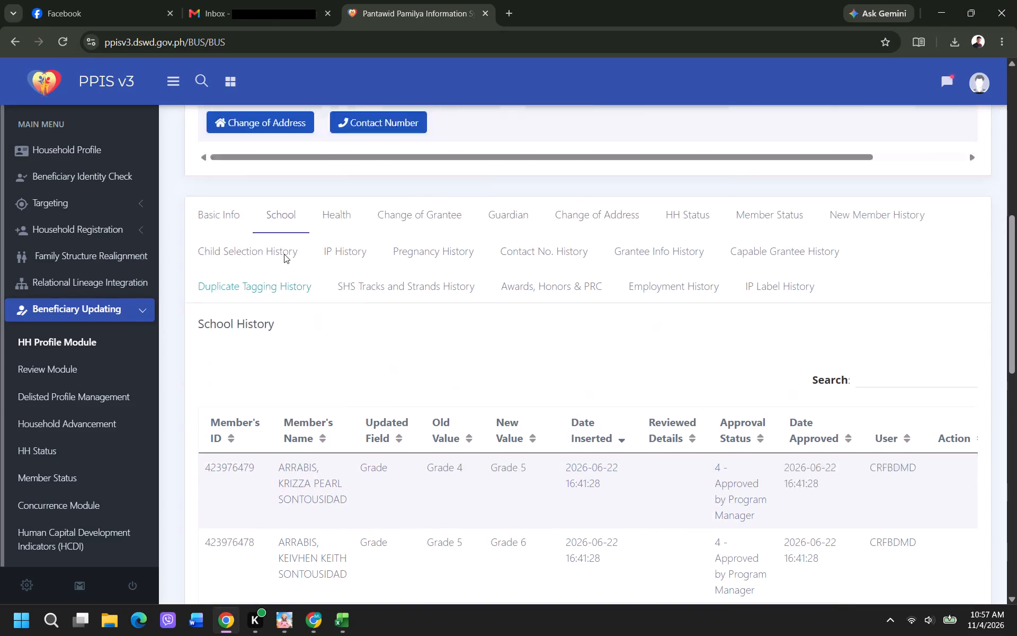
scroll(284, 254, "up", 5)
left_click(284, 194)
key("ctrl+a")
key("ctrl+v")
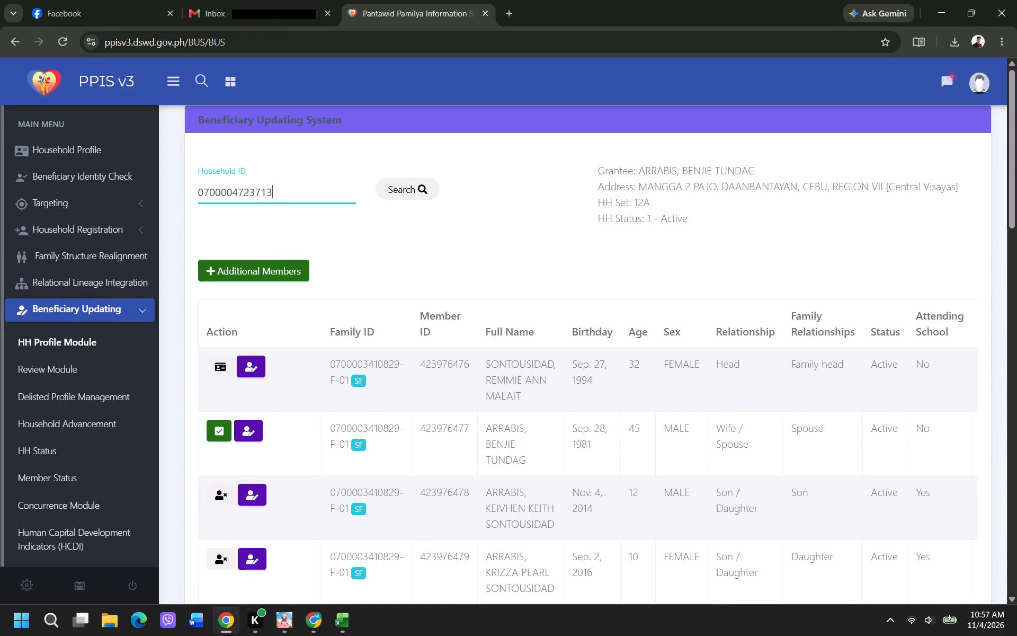
key("Return")
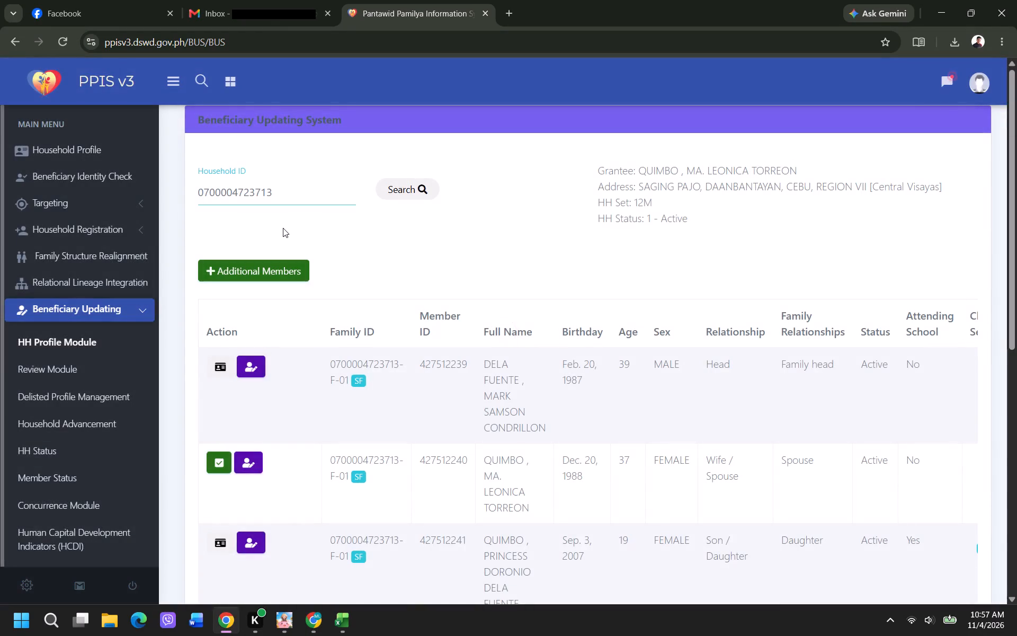
Examine the School History for the 13-year-old daughter's educational facility update and compare it with her record in the spreadsheet.
scroll(342, 297, "down", 12)
left_click(287, 430)
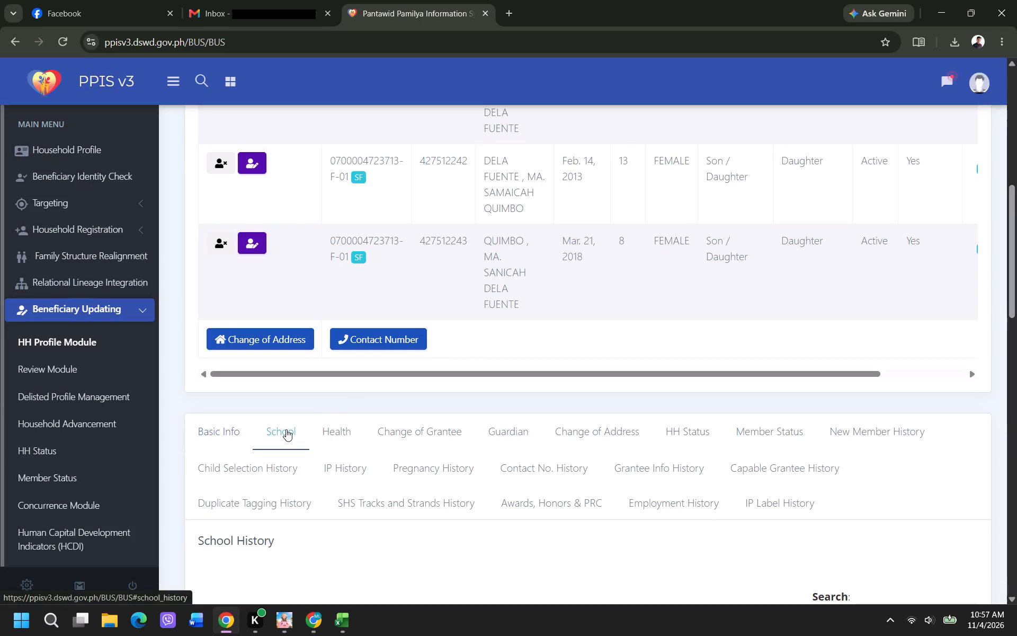
scroll(697, 226, "up", 6)
scroll(698, 297, "up", 4)
scroll(698, 295, "down", 3)
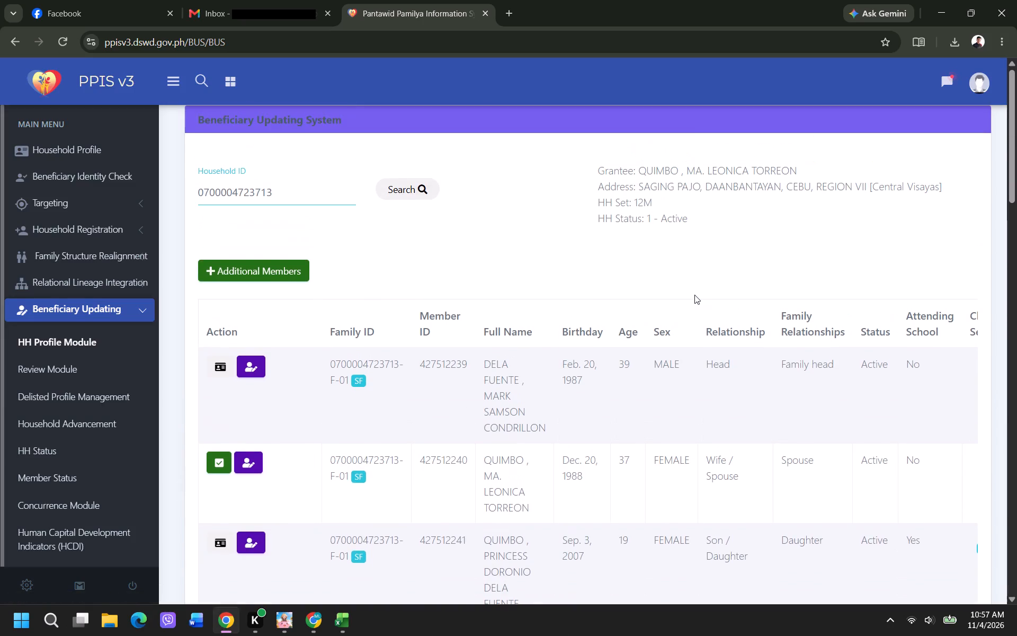
scroll(694, 295, "down", 9)
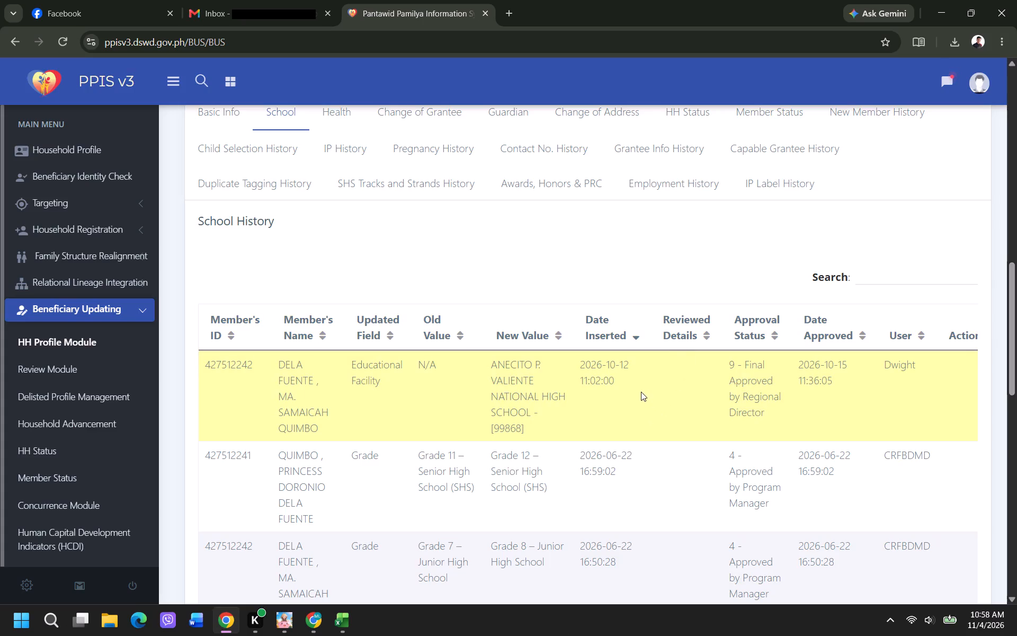
key("alt+Tab")
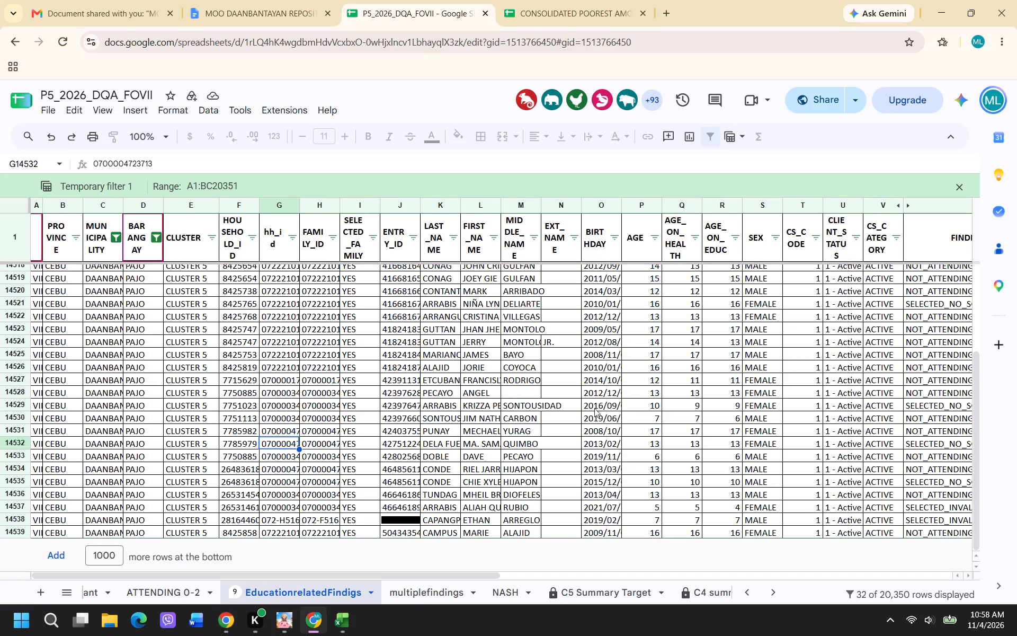
key("alt+Tab")
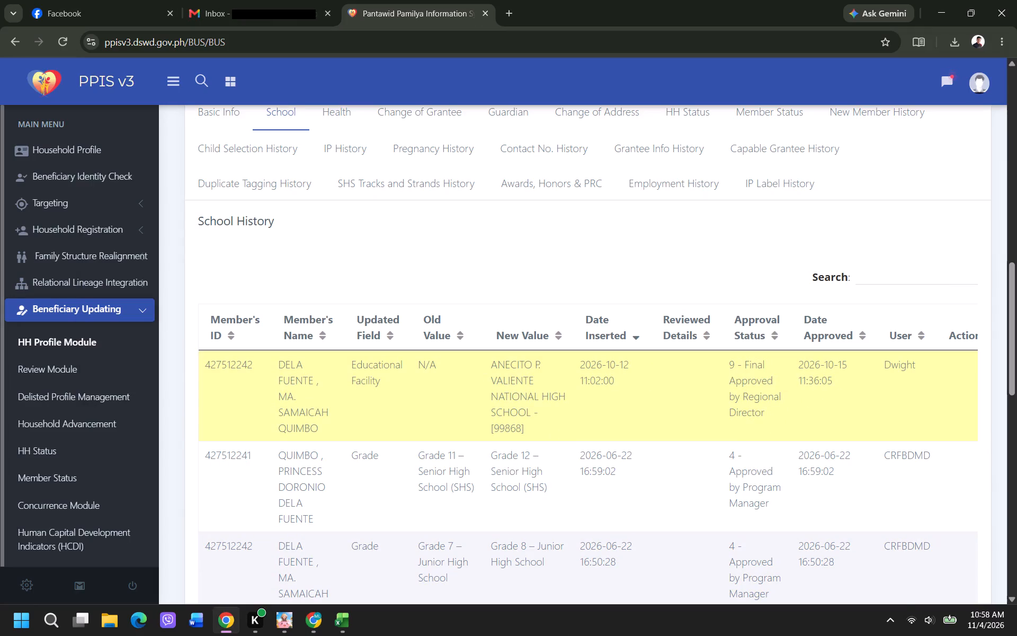
key("alt+Tab")
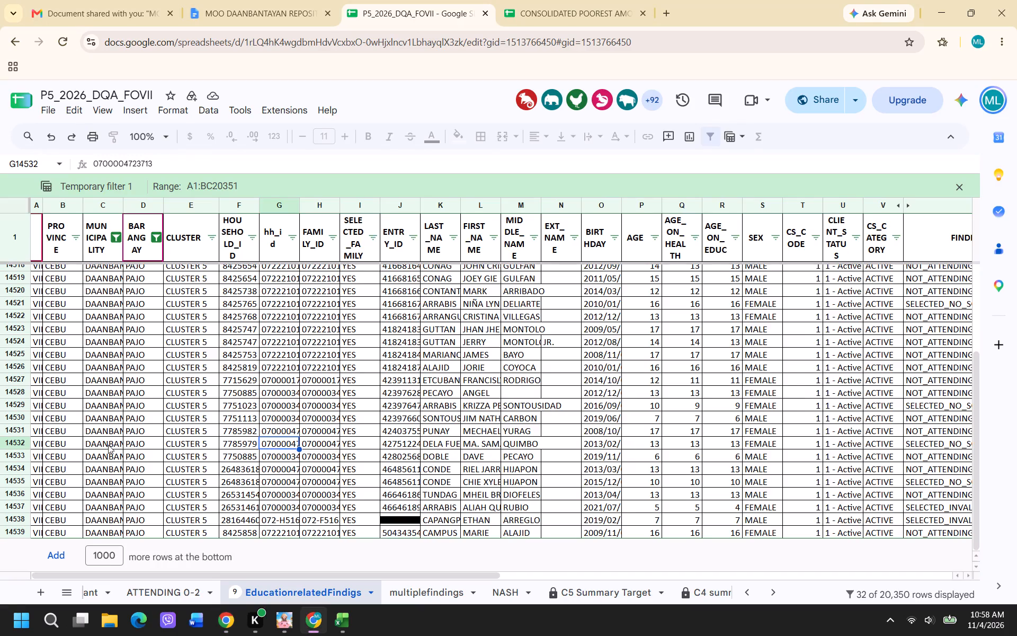
Set the C/MLs Remarks in row 14532 to With Submitted Certificate of NO CHANGES.
left_click(19, 443)
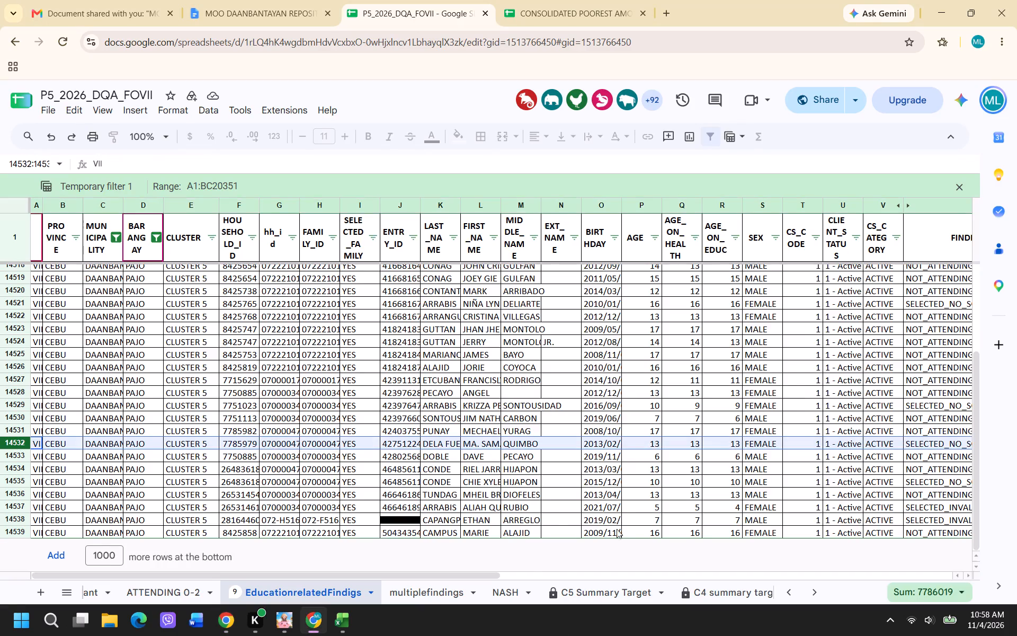
left_click_drag(475, 576, 748, 563)
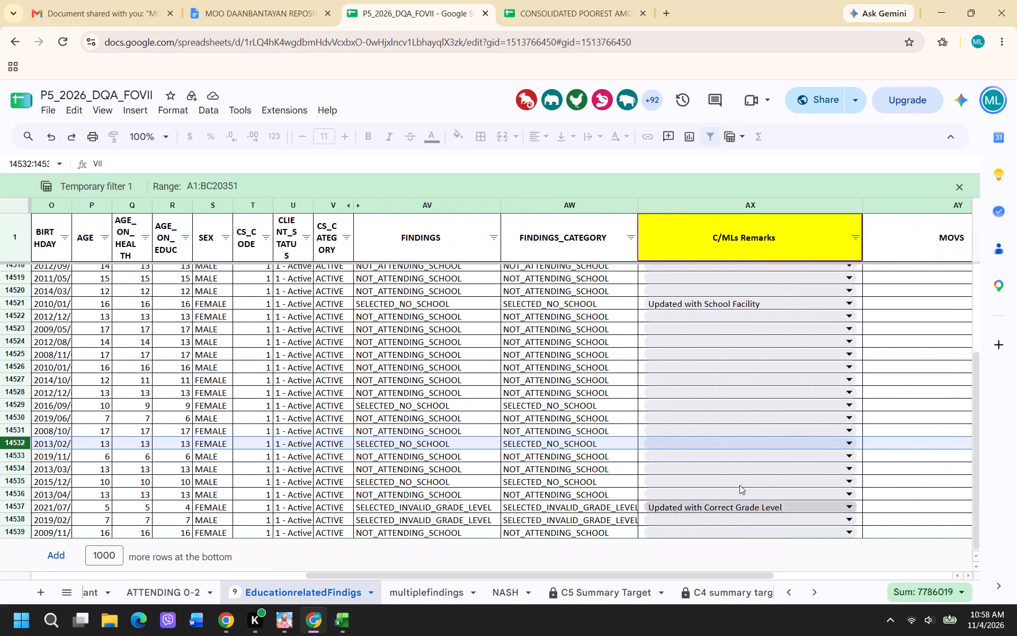
left_click(700, 443)
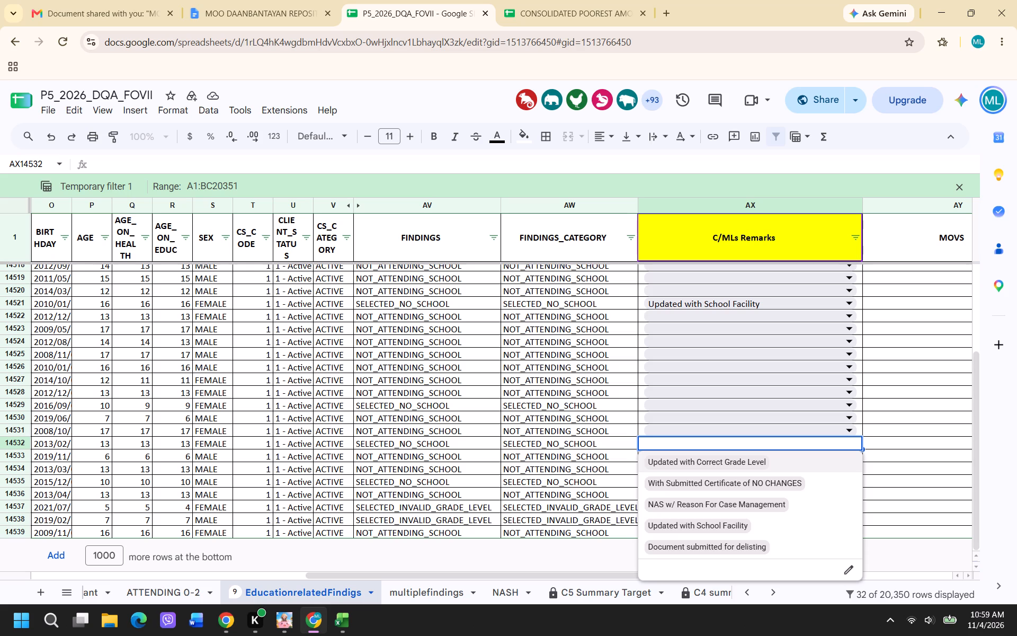
left_click(709, 483)
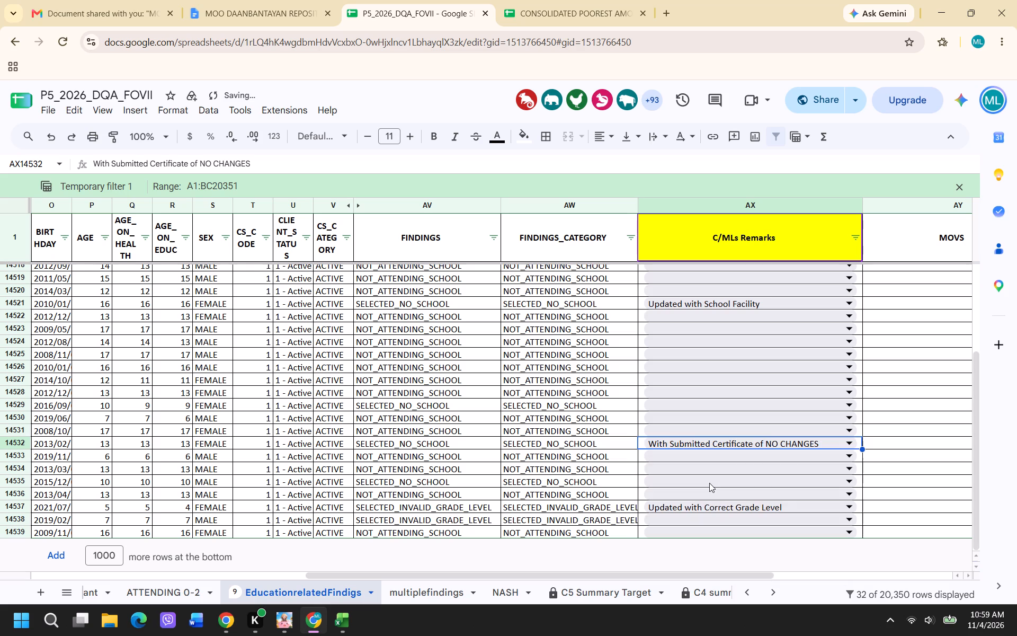
Change the C/MLs Remarks in rows 14521 and 14537 to With Submitted Certificate of NO CHANGES.
left_click(707, 306)
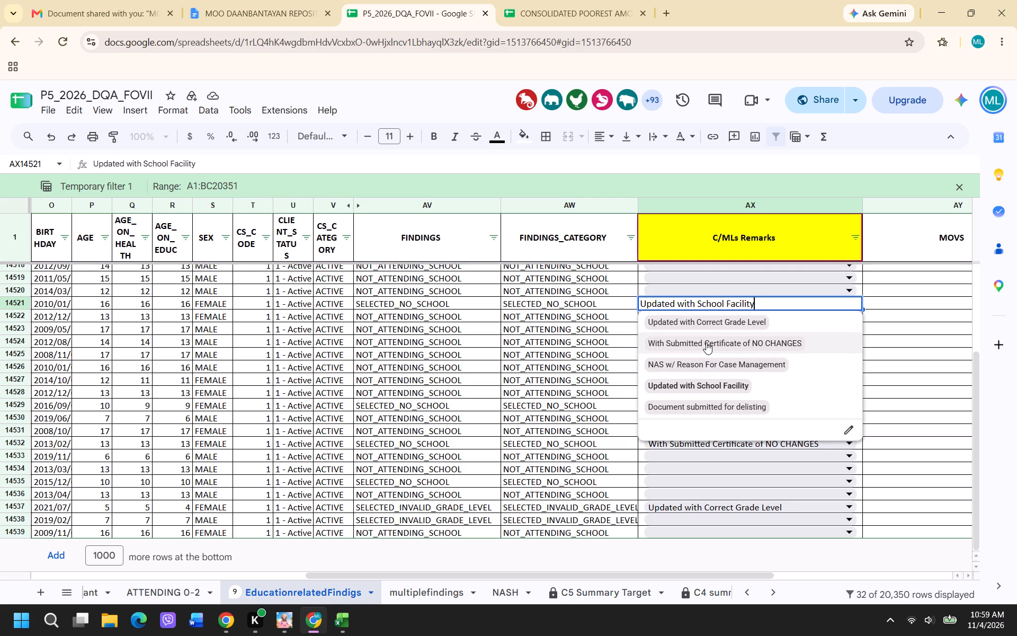
left_click(706, 342)
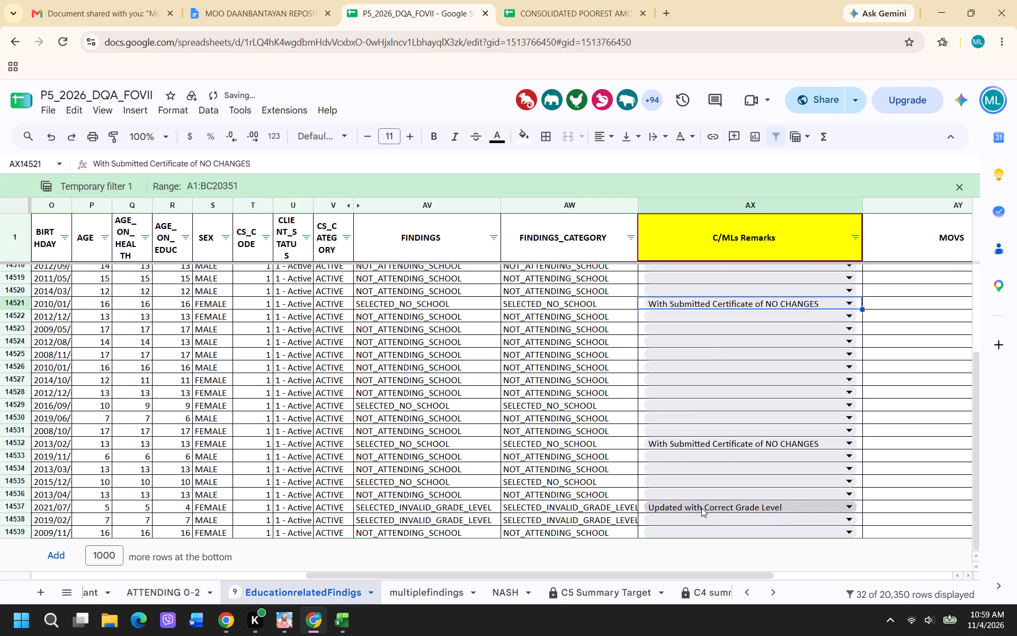
left_click(701, 508)
left_click(715, 424)
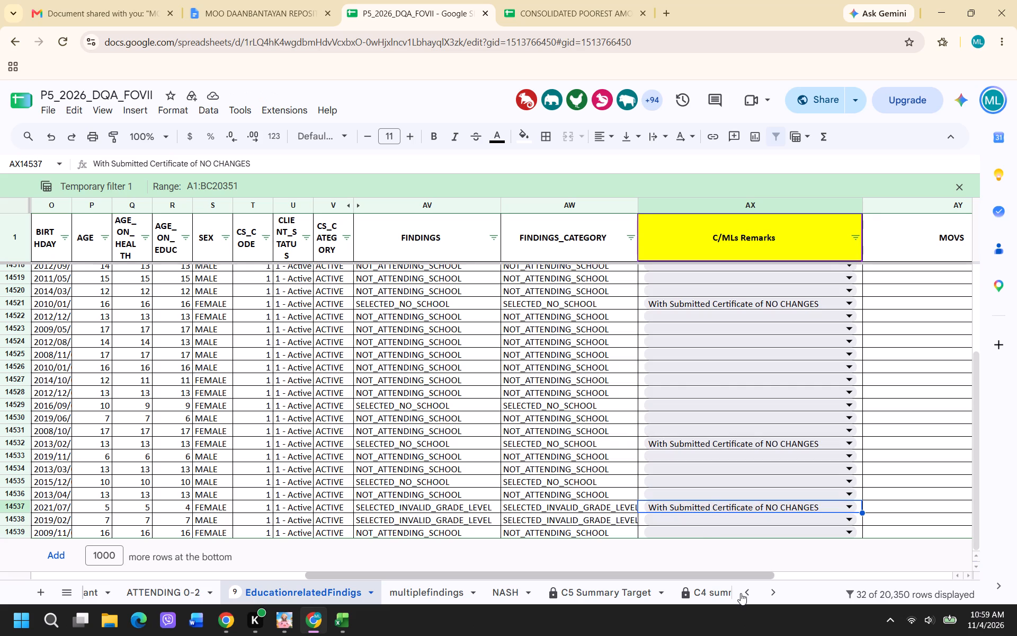
Select the SELECTED_INVALID_GRADE_LEVEL record in row 14538 and copy its hh_id.
left_click(734, 576)
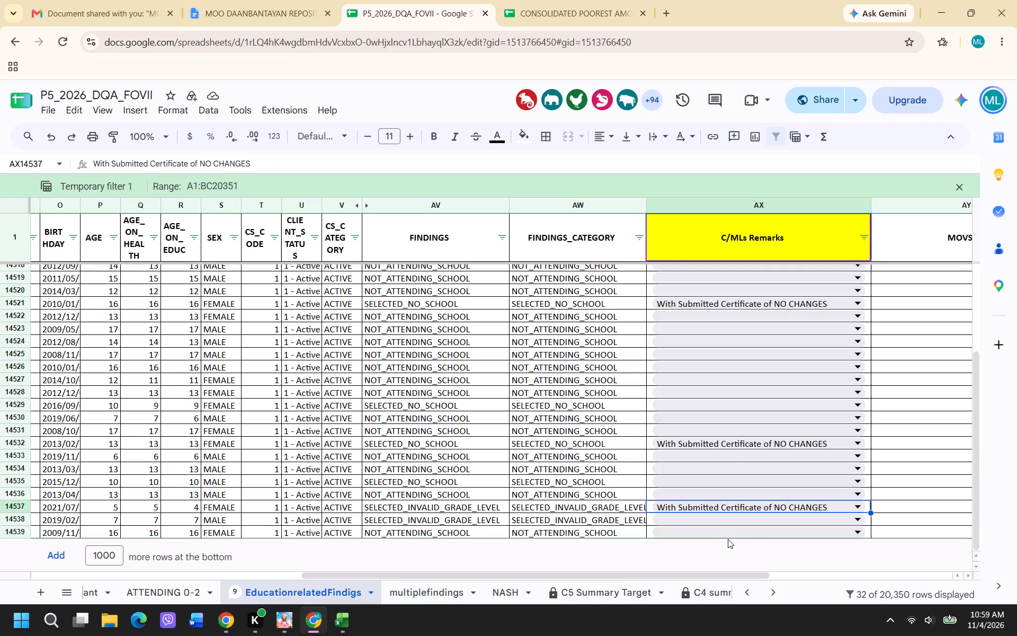
left_click(409, 522)
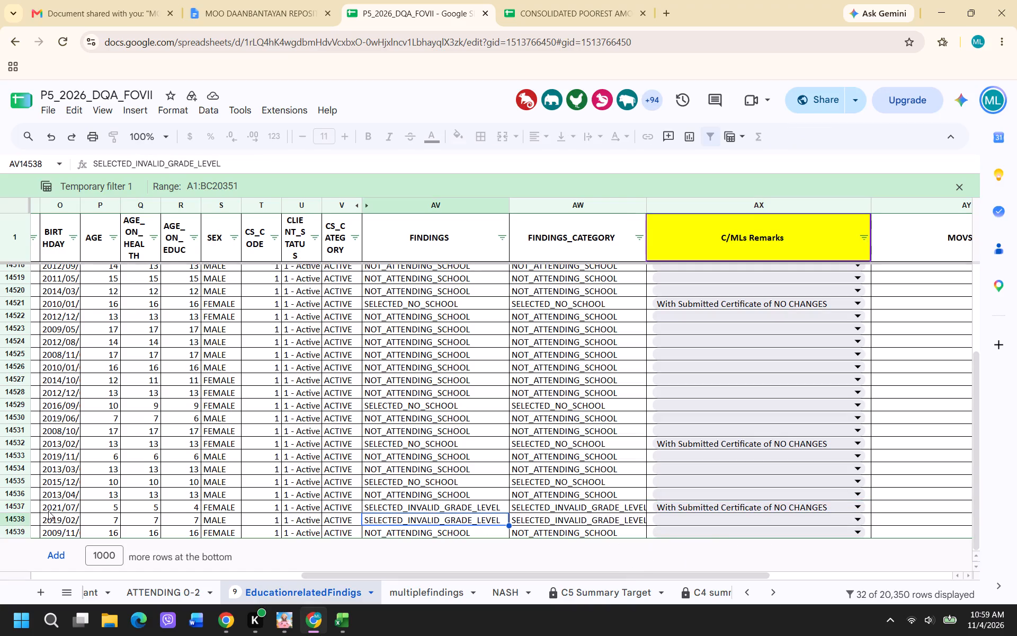
left_click(12, 519)
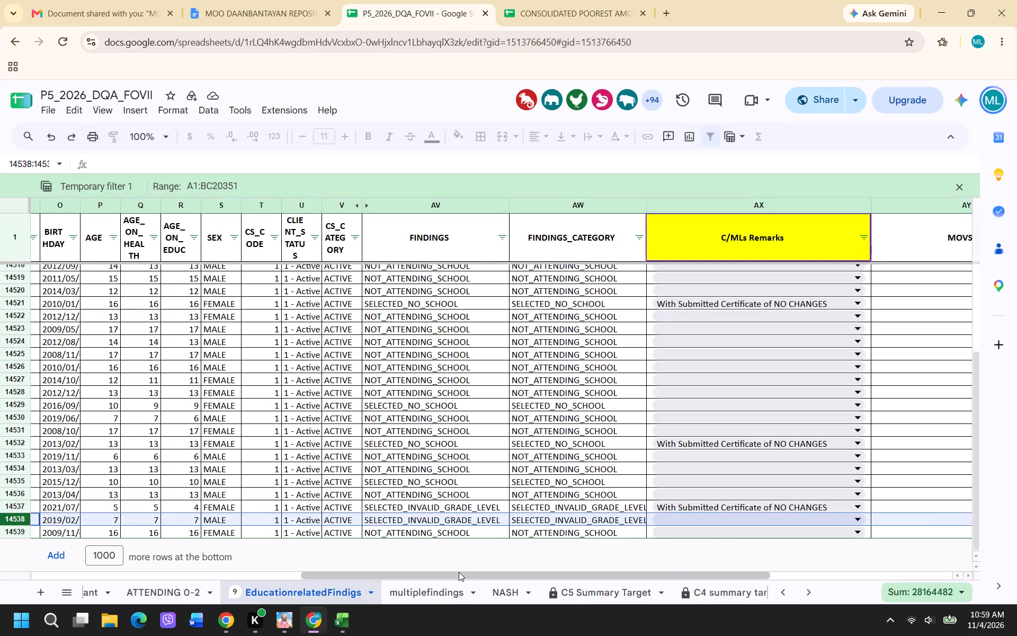
left_click_drag(458, 573, 138, 573)
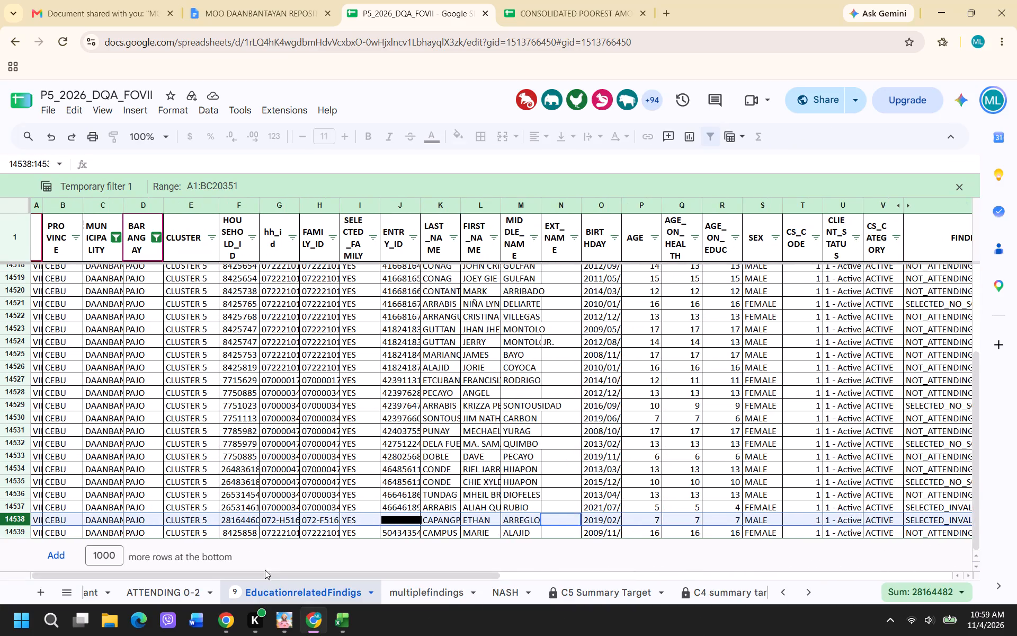
left_click(277, 519)
key("ctrl+c")
Switch to PPIS v3 and look up the household copied from row 14538 in the HH Profile Module.
key("alt+Tab")
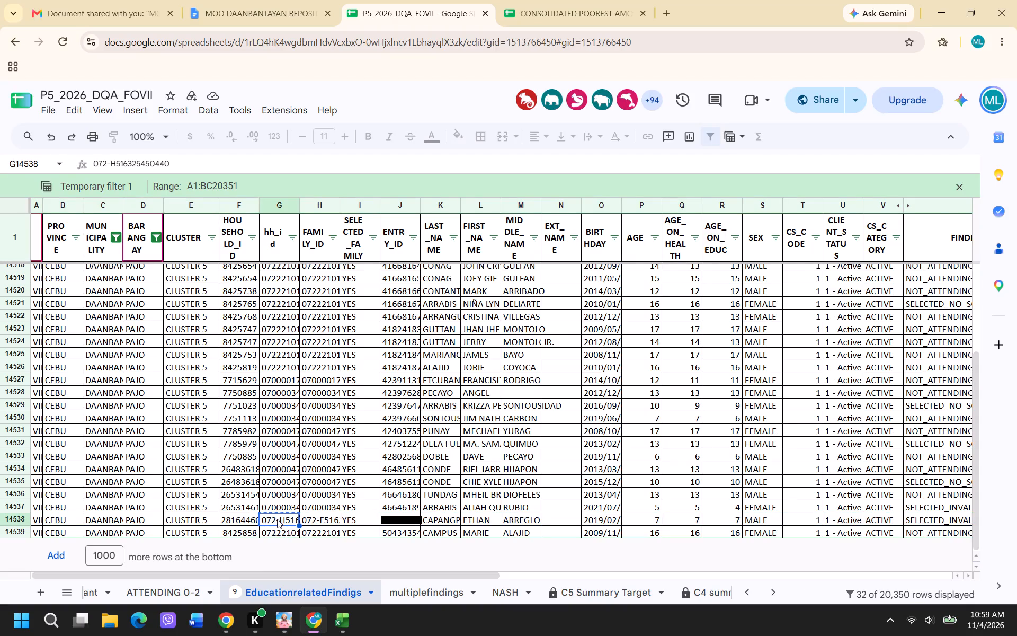
scroll(357, 292, "up", 13)
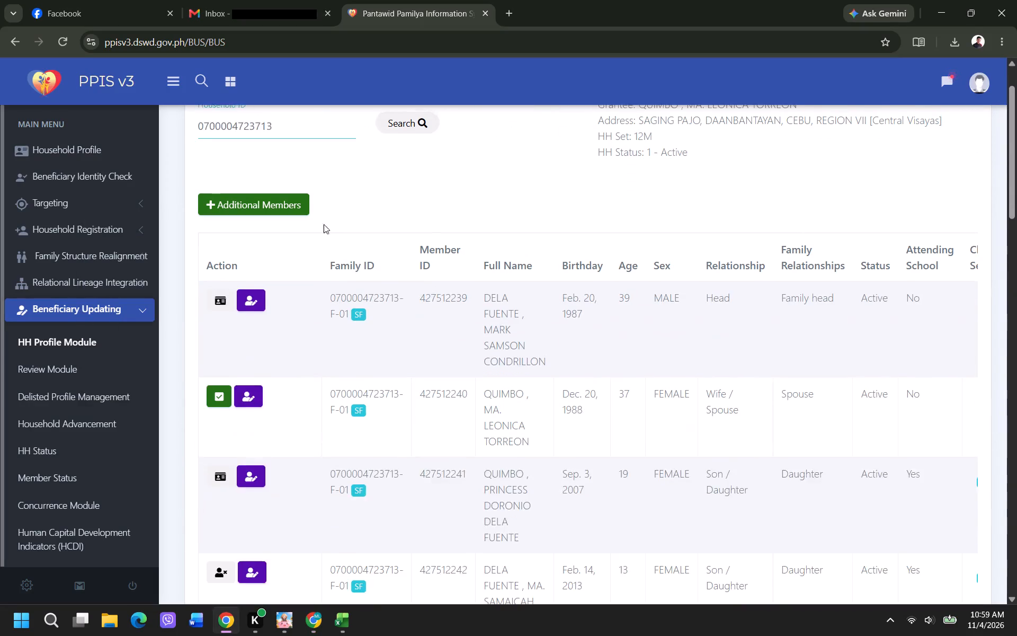
scroll(324, 224, "up", 3)
left_click(307, 193)
key("ctrl+a")
key("ctrl+v")
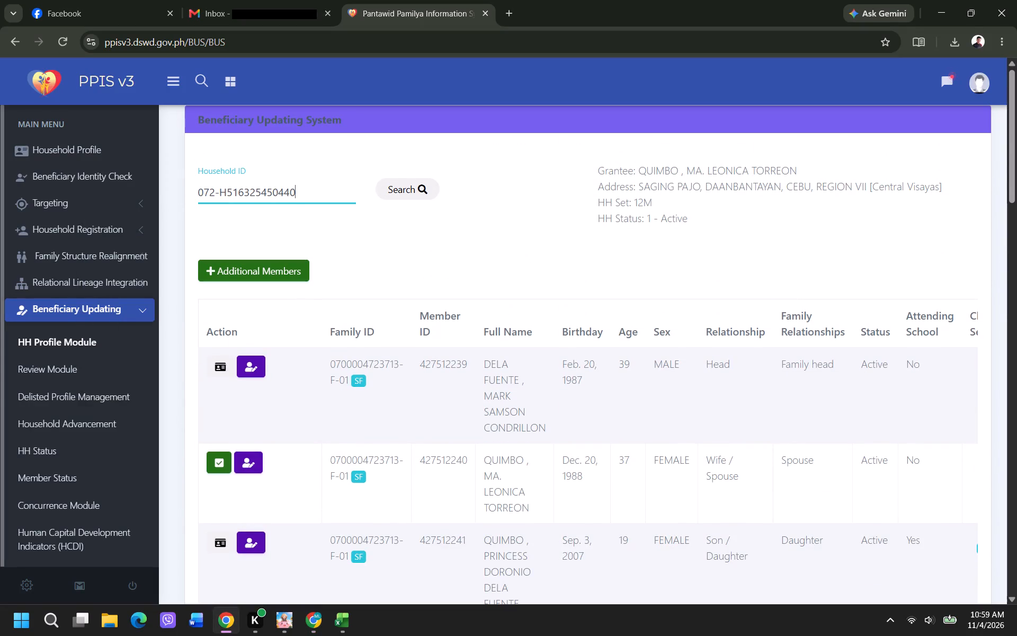
key("Return")
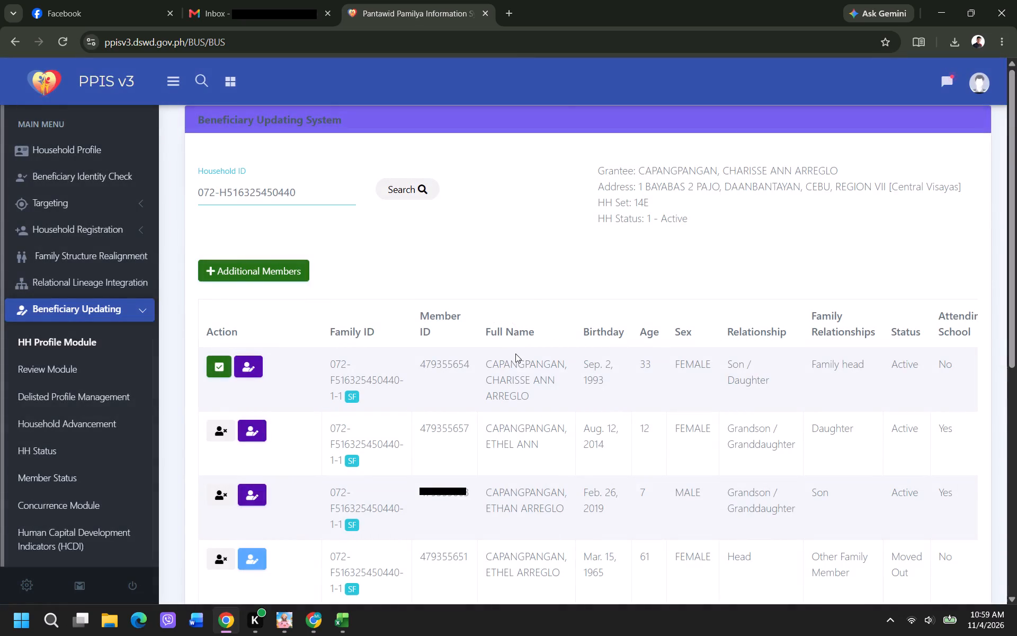
Compare the 7-year-old boy's spreadsheet record with the household's member list and examine its School History for school updates.
key("alt+Tab")
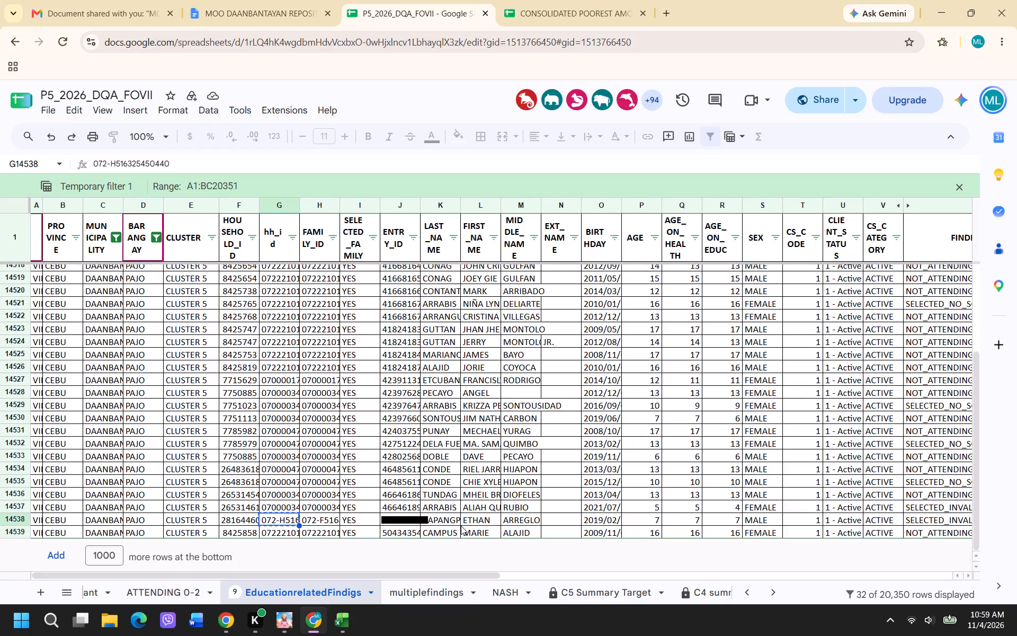
key("alt+Tab")
scroll(513, 397, "down", 3)
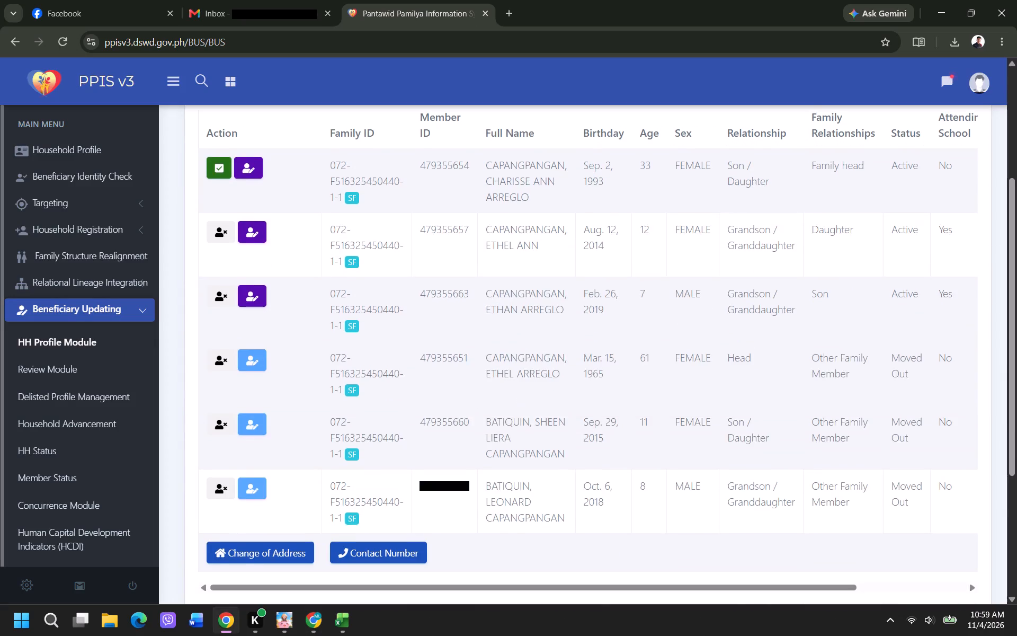
scroll(502, 429, "down", 5)
left_click(280, 430)
scroll(570, 398, "down", 5)
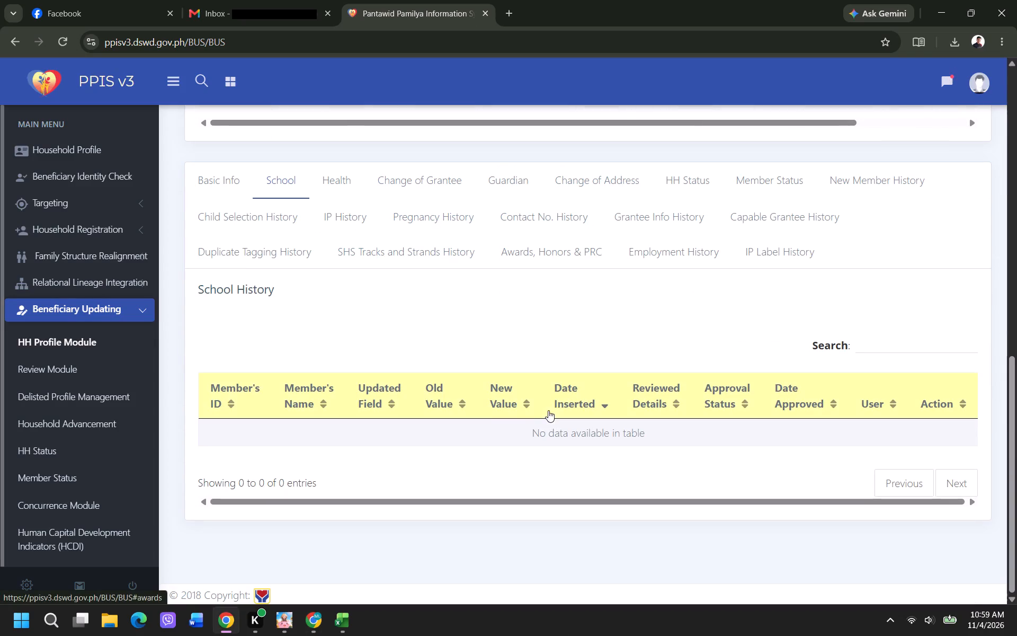
scroll(507, 408, "up", 5)
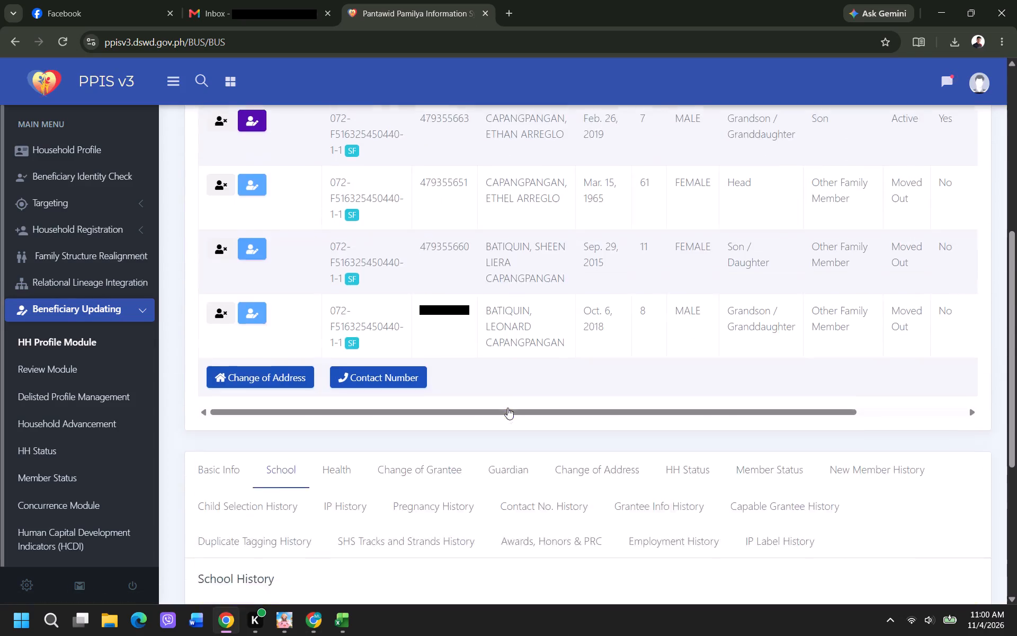
Review the household's School History alongside the birthdays, statuses and school attendance in its member list.
scroll(507, 410, "up", 2)
scroll(510, 408, "down", 6)
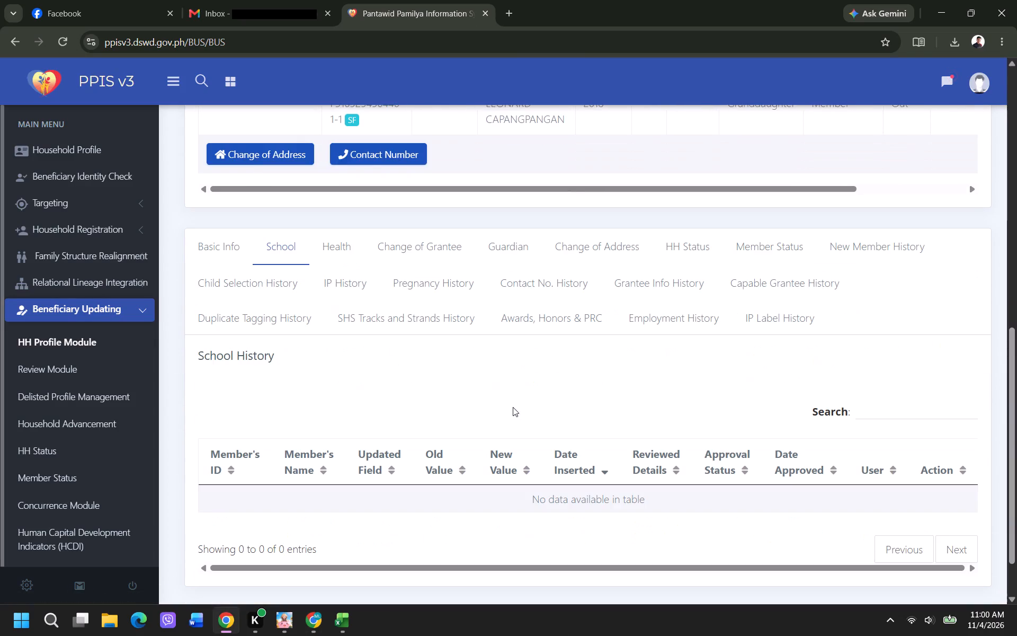
scroll(499, 409, "up", 1)
scroll(499, 407, "down", 4)
scroll(496, 419, "up", 5)
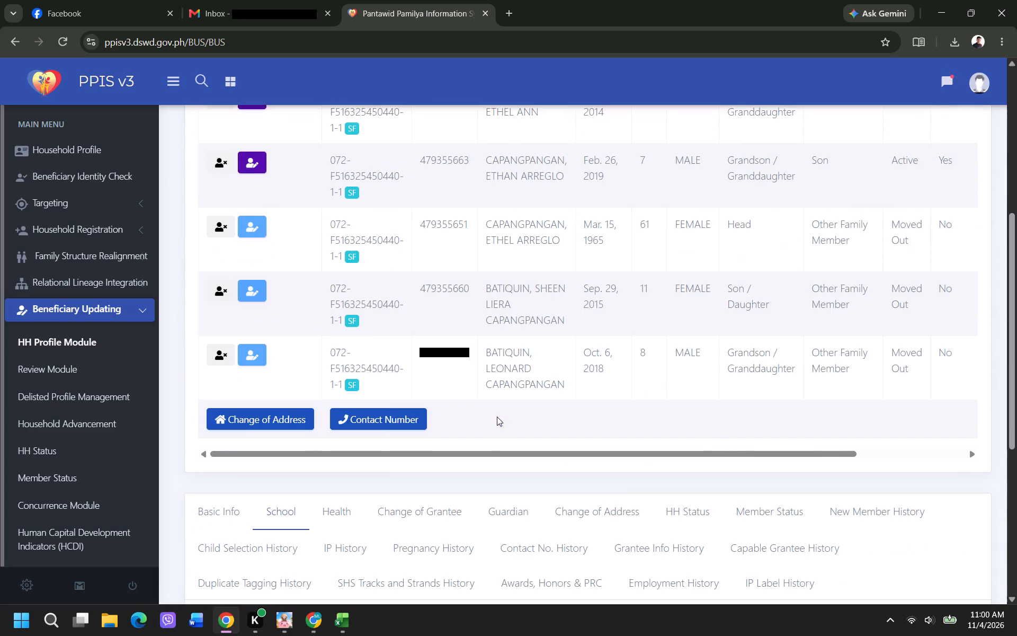
scroll(523, 421, "up", 2)
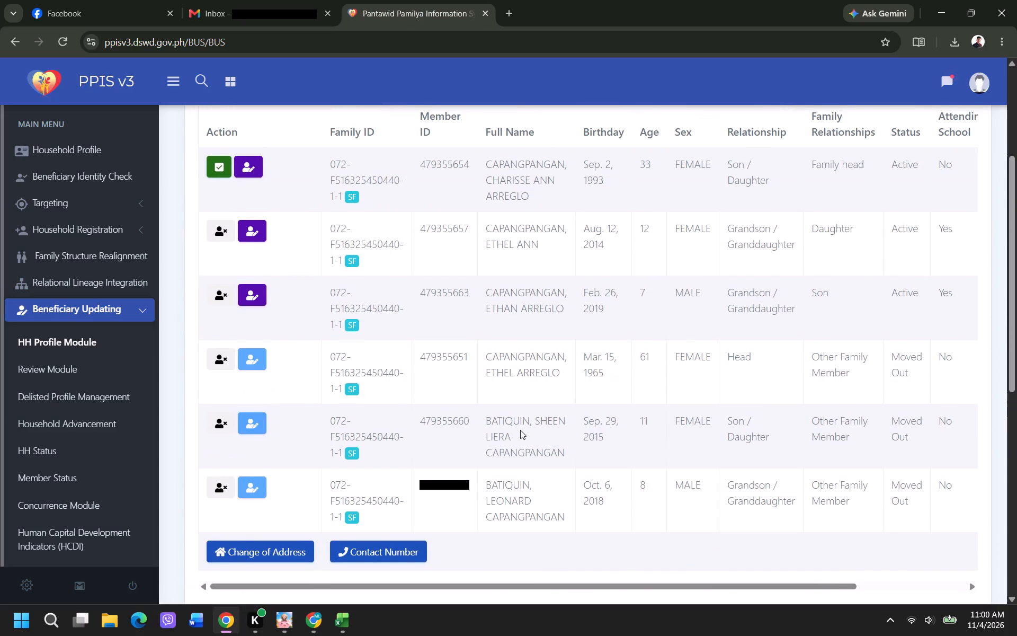
scroll(540, 390, "up", 1)
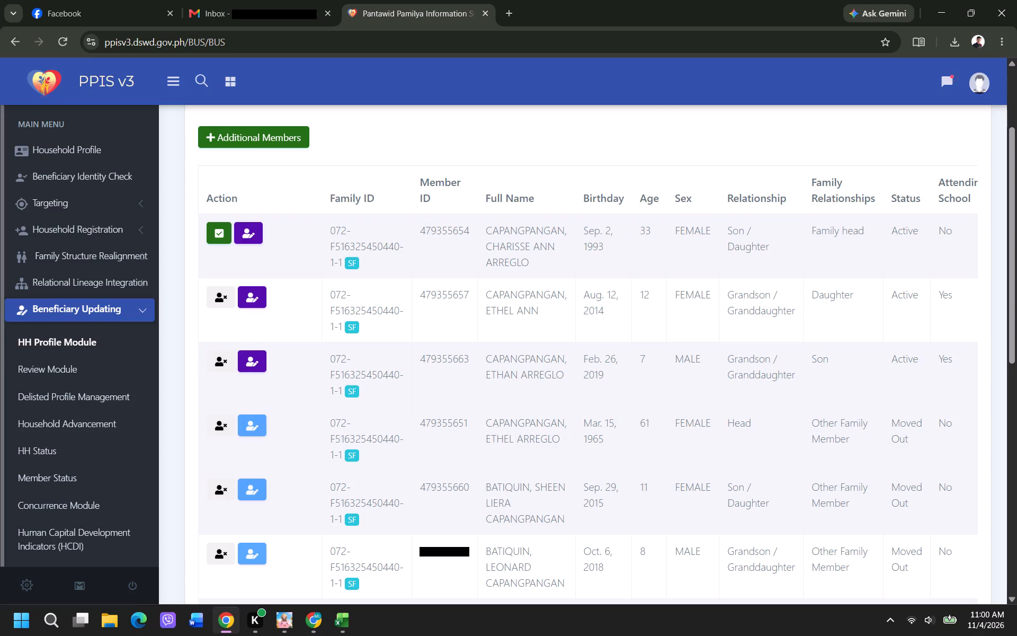
scroll(558, 441, "up", 4)
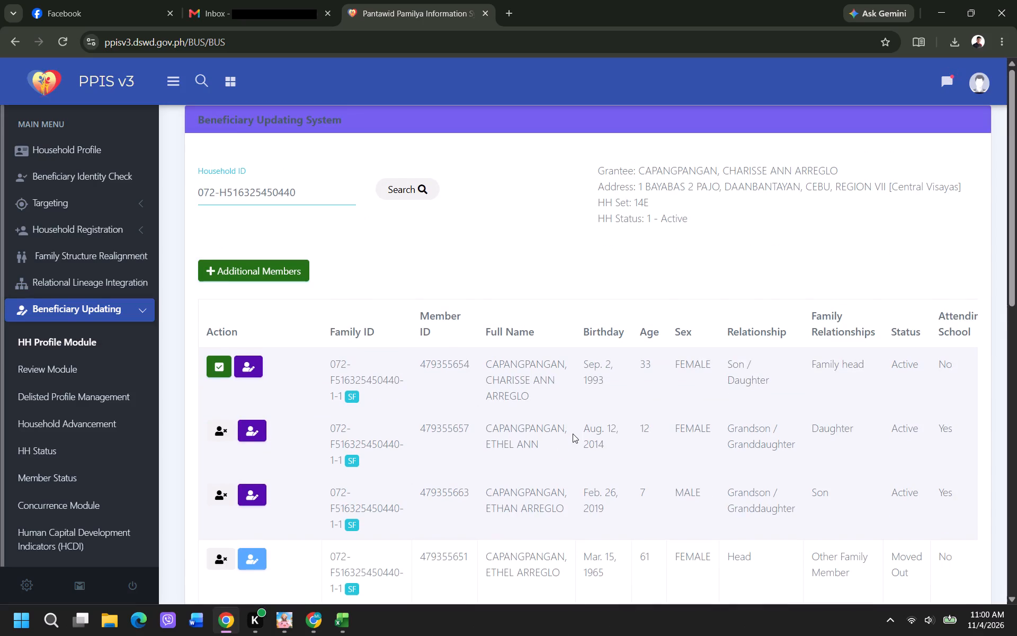
scroll(579, 418, "down", 2)
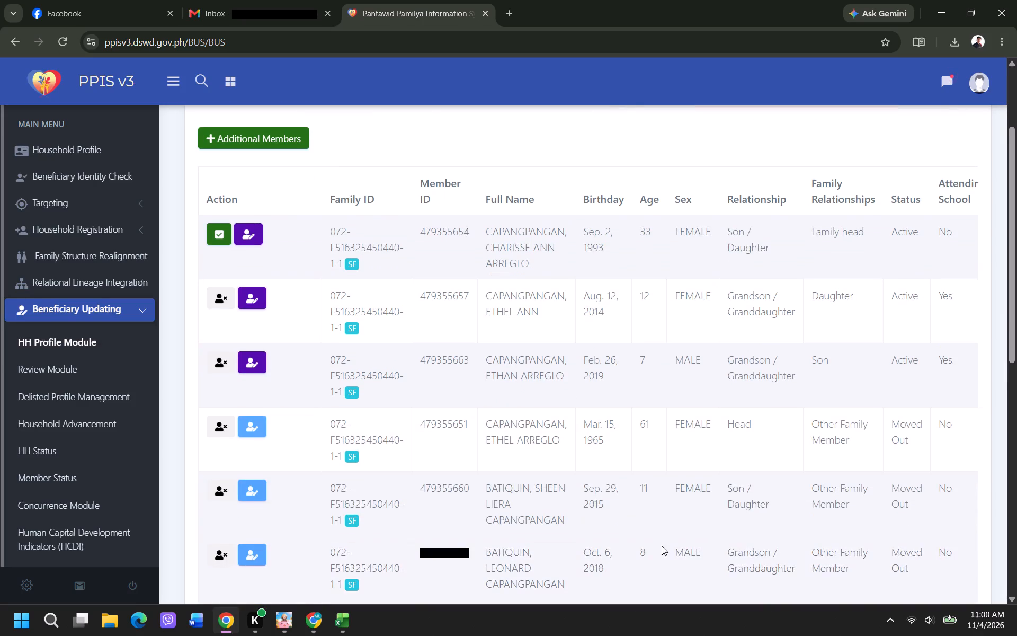
Compare the record in spreadsheet row 14538 with the household's PPIS v3 member list, including the Attending School and Child Selection columns.
key("alt+Tab")
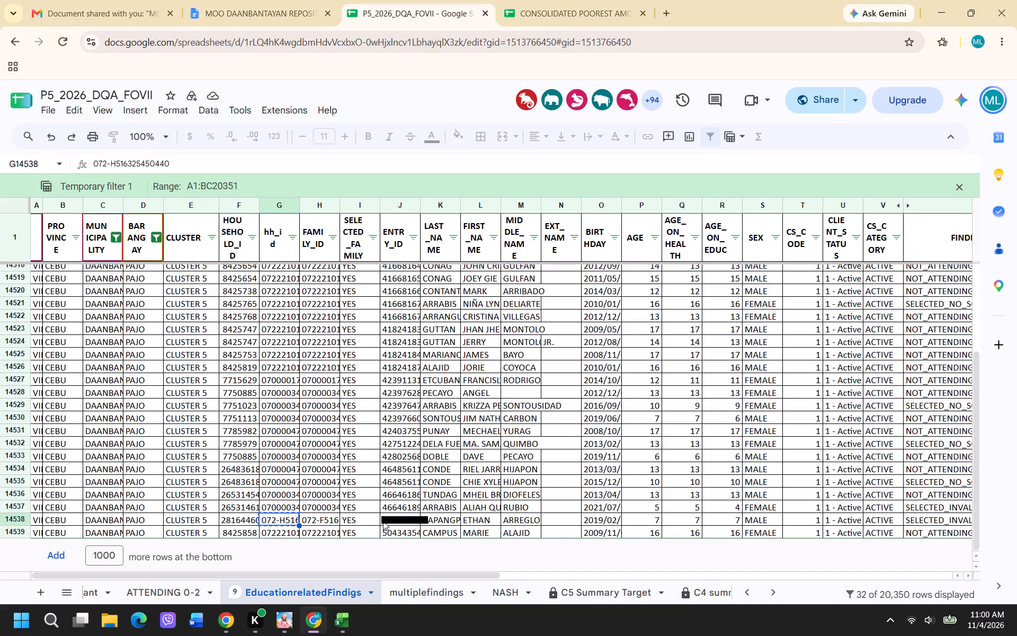
left_click(15, 518)
key("alt+Tab")
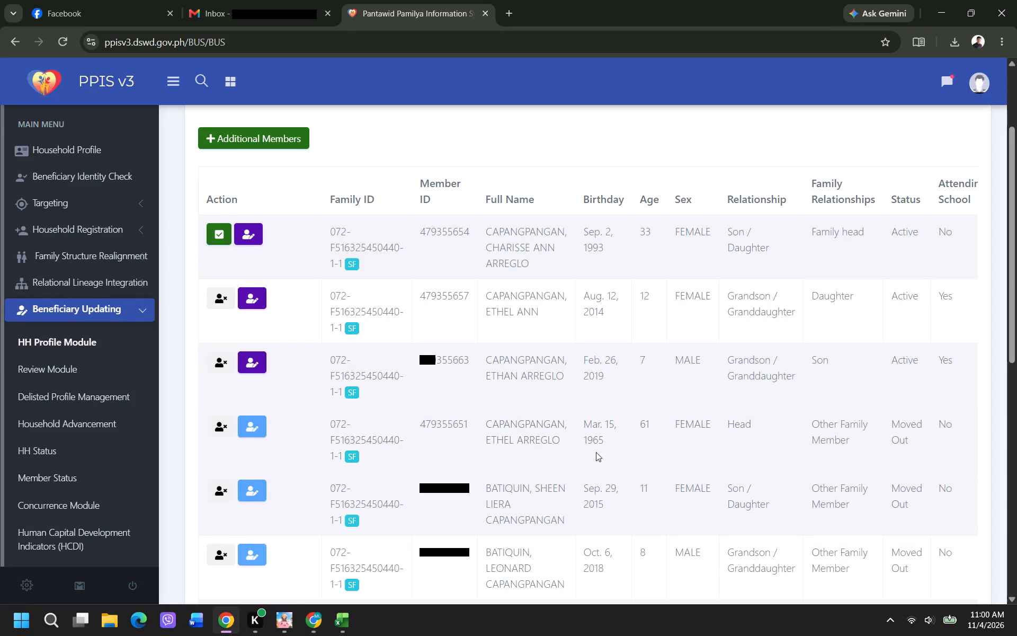
scroll(596, 452, "down", 2)
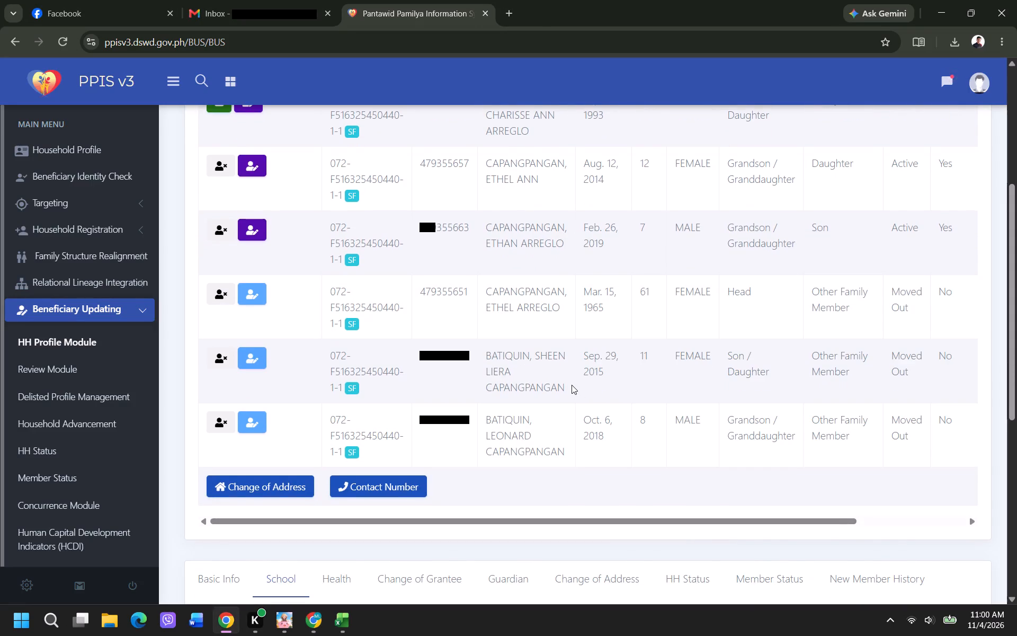
scroll(572, 385, "up", 2)
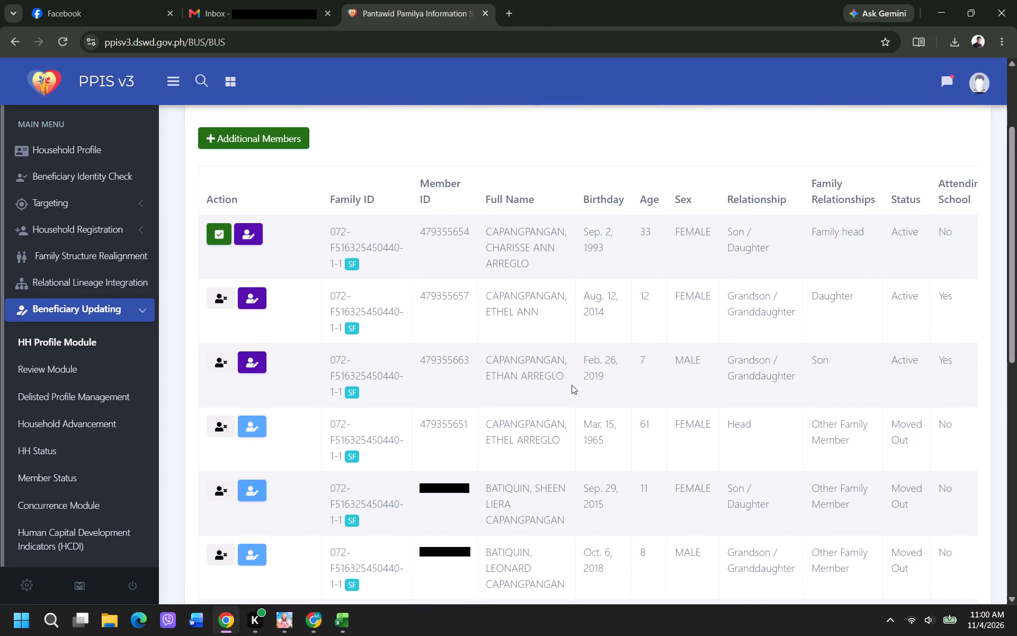
scroll(502, 590, "down", 3)
left_click_drag(542, 455, 588, 454)
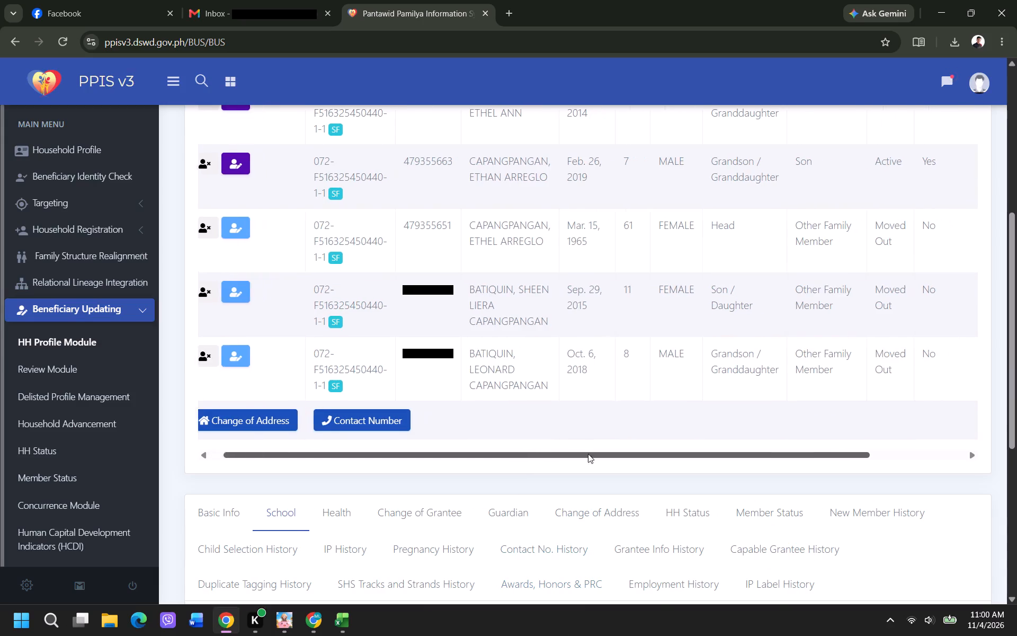
left_click_drag(588, 454, 736, 463)
scroll(746, 443, "up", 4)
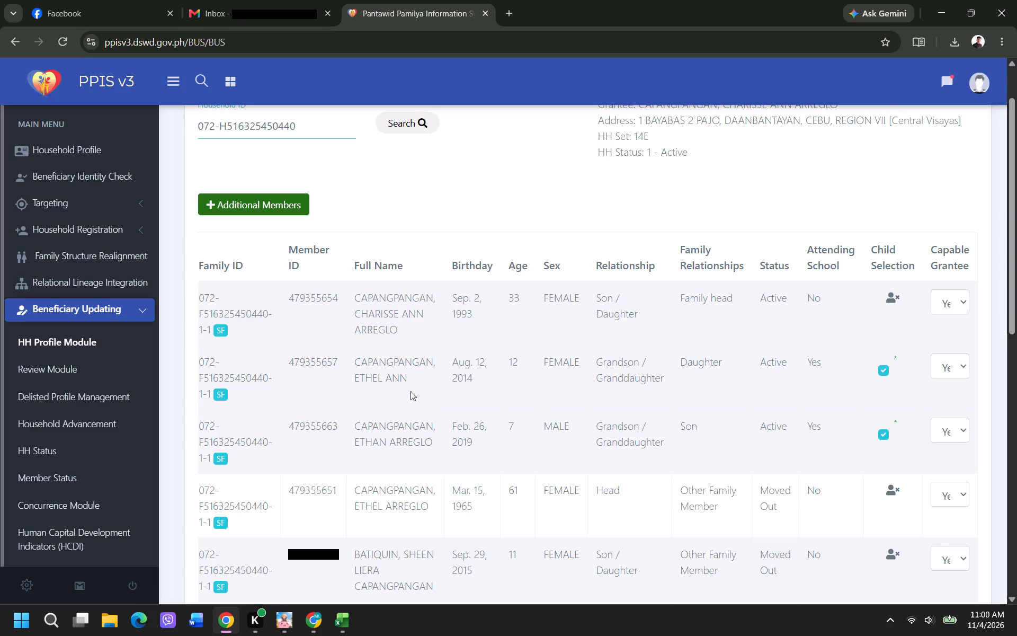
scroll(408, 432, "down", 4)
scroll(407, 431, "up", 4)
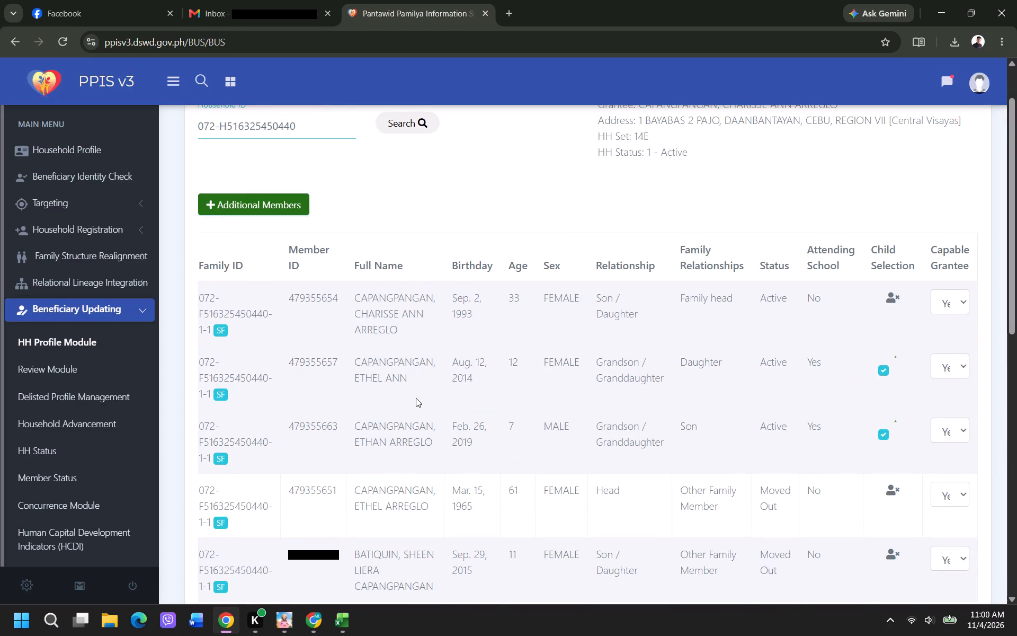
scroll(415, 396, "down", 2)
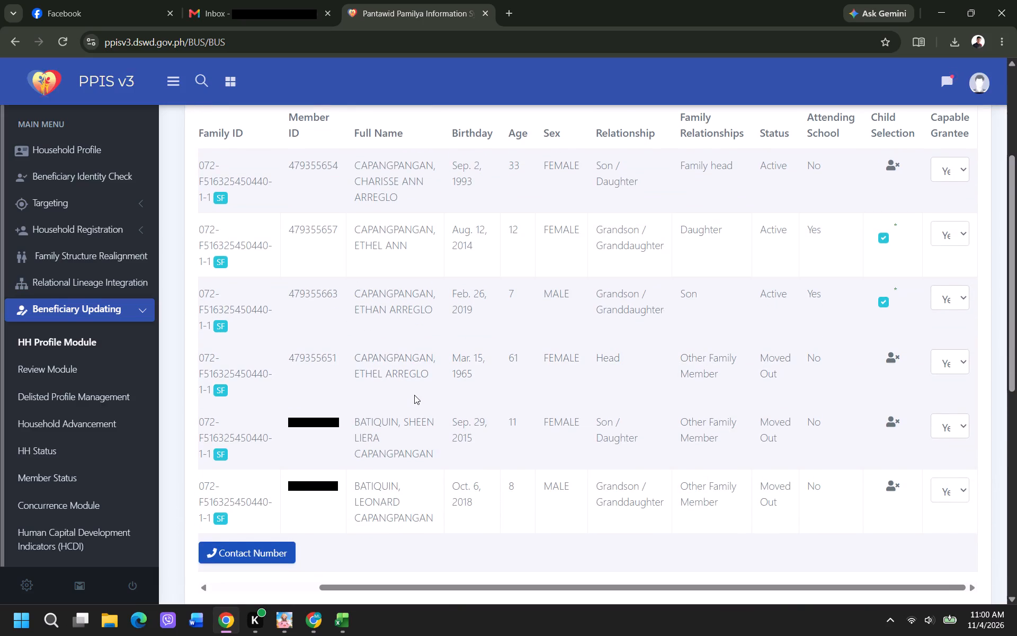
scroll(642, 495, "up", 1)
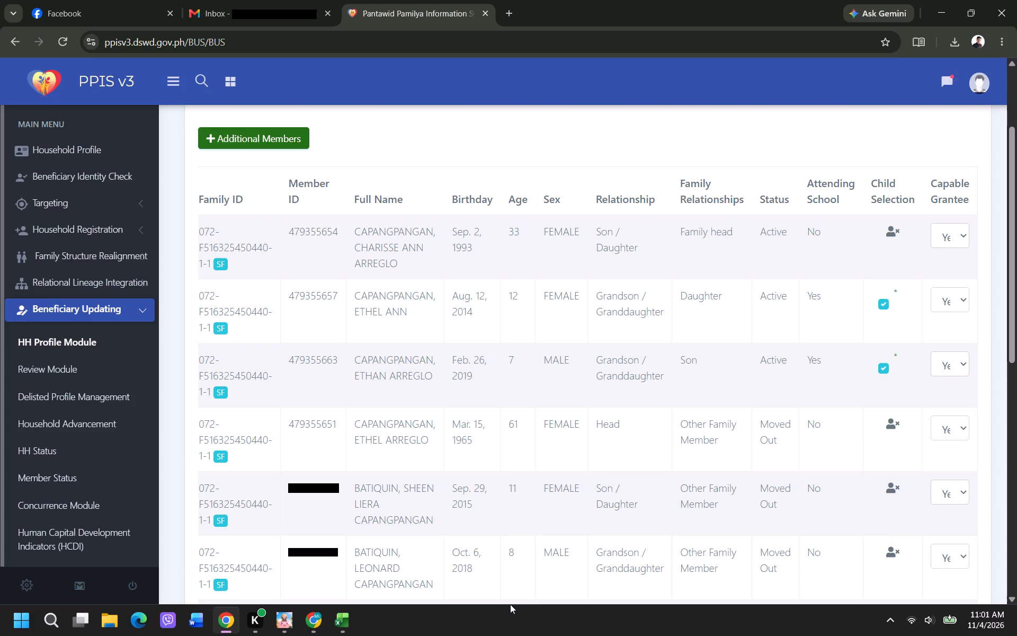
Recheck the household members' Attending School, Child Selection and Capable Grantee entries in the member list.
scroll(508, 604, "down", 3)
left_click_drag(507, 452, 387, 458)
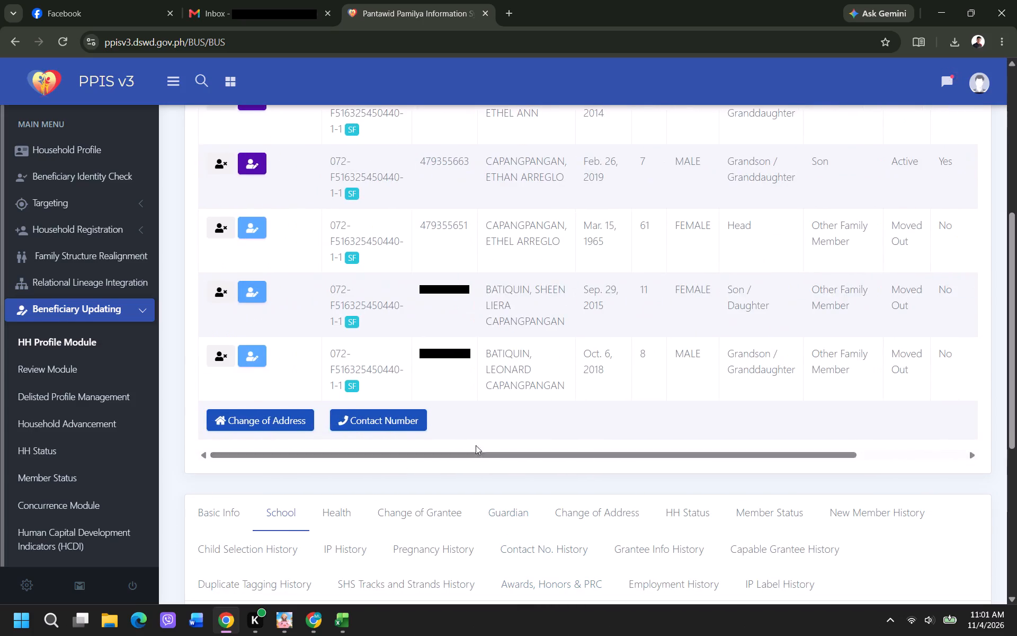
scroll(513, 444, "up", 2)
scroll(527, 435, "down", 2)
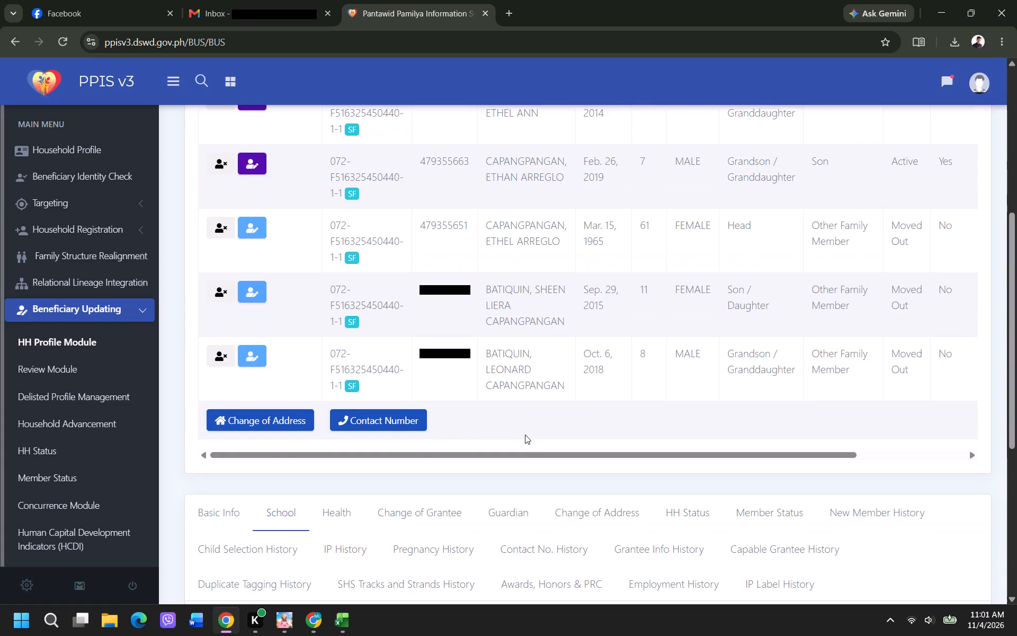
scroll(525, 435, "down", 2)
scroll(525, 430, "up", 7)
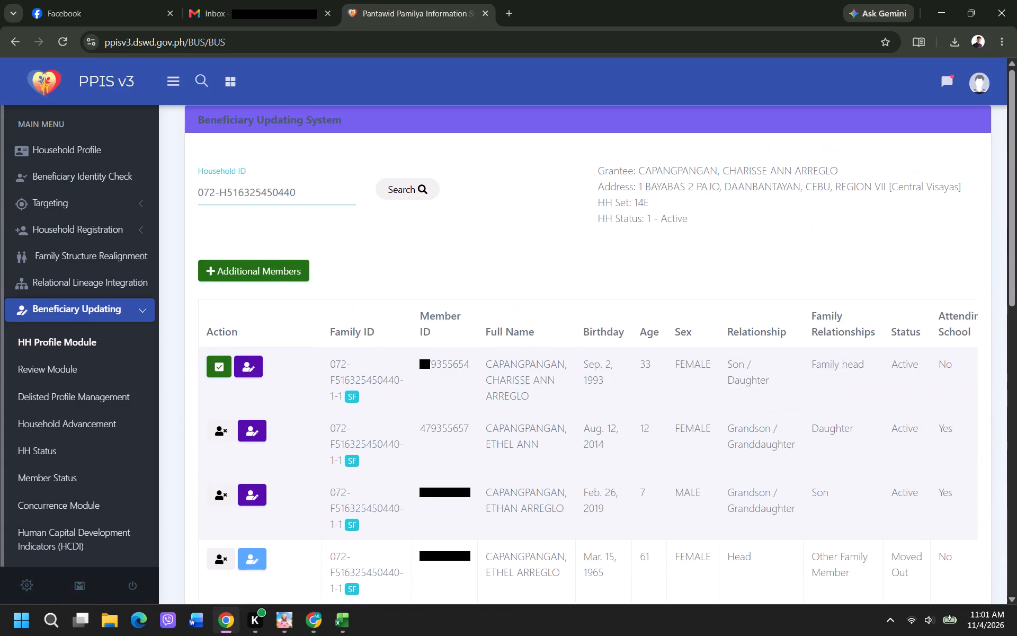
scroll(530, 426, "down", 3)
left_click_drag(623, 586, 802, 592)
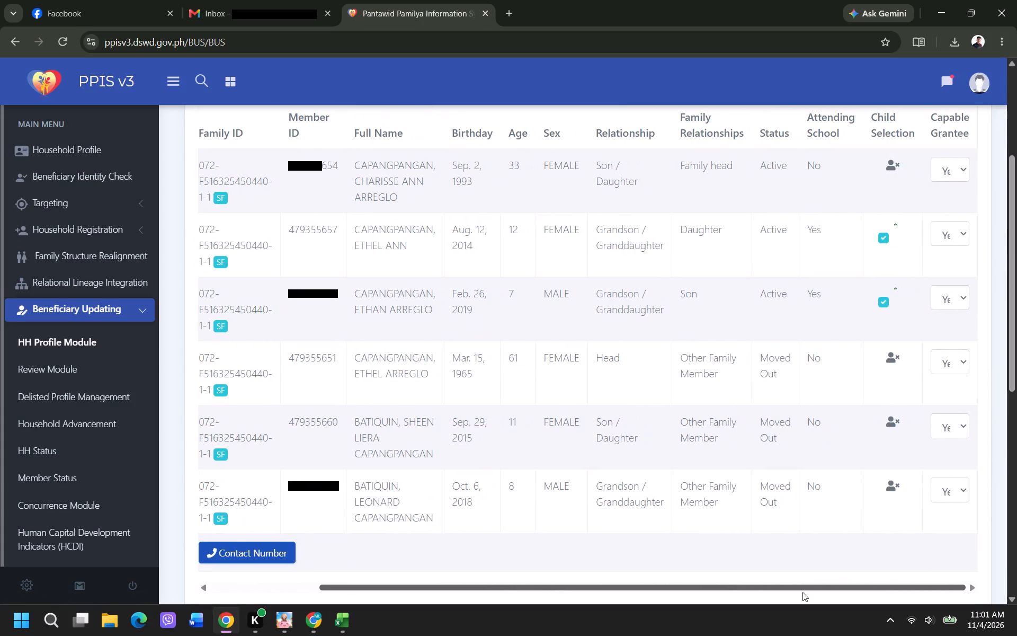
left_click_drag(802, 592, 799, 593)
scroll(372, 332, "up", 2)
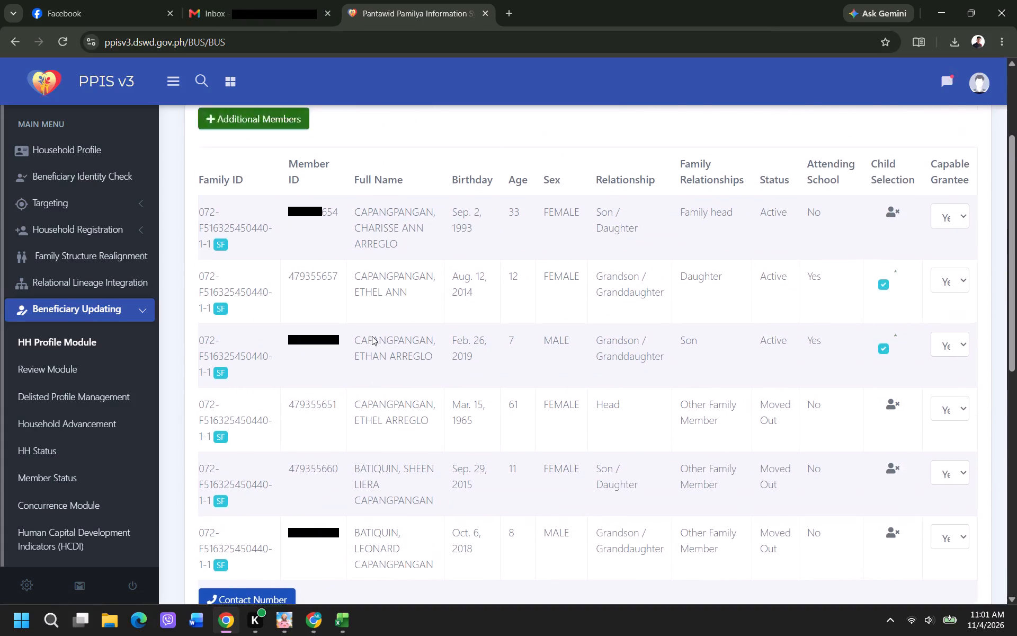
scroll(372, 336, "up", 2)
scroll(415, 355, "down", 2)
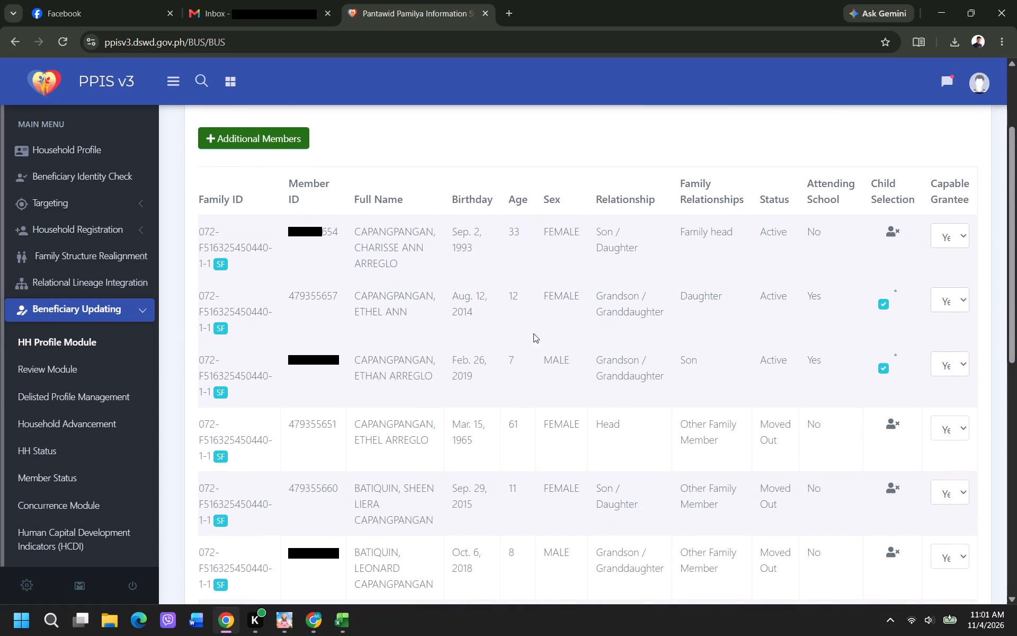
scroll(495, 333, "up", 6)
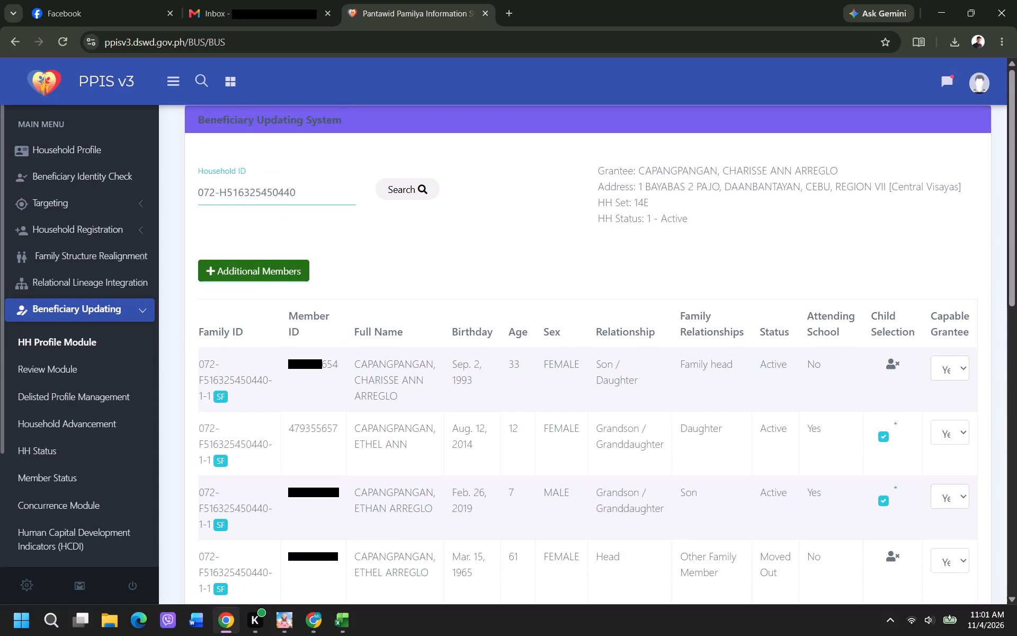
Copy the Household ID from the HH Profile Module and look up the same household in the Household Profile.
left_click(305, 188)
key("ctrl+a")
key("ctrl+c")
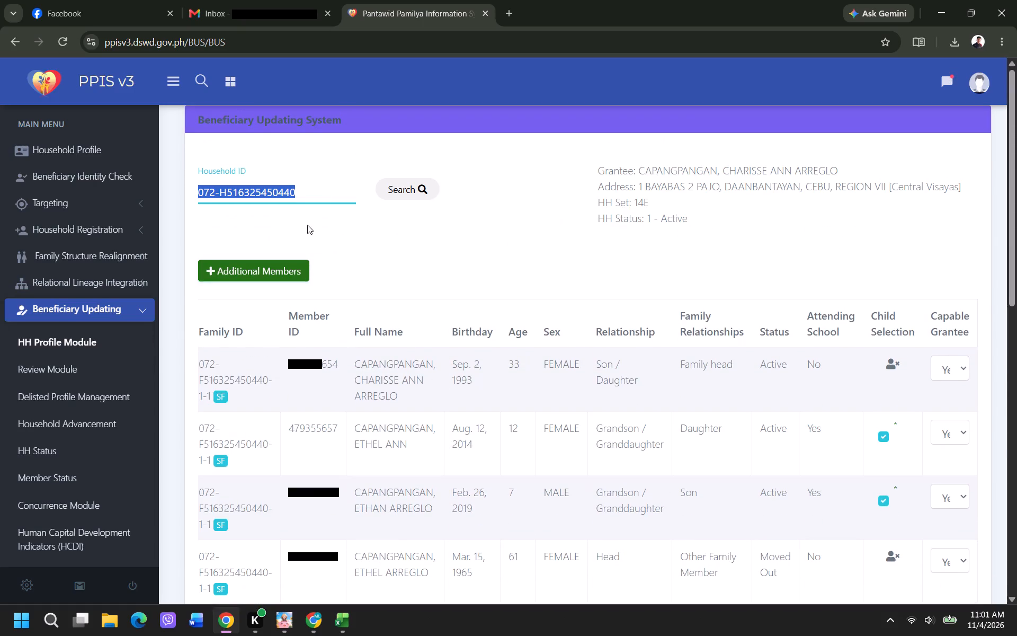
scroll(307, 225, "up", 6)
left_click(201, 77)
left_click(207, 96)
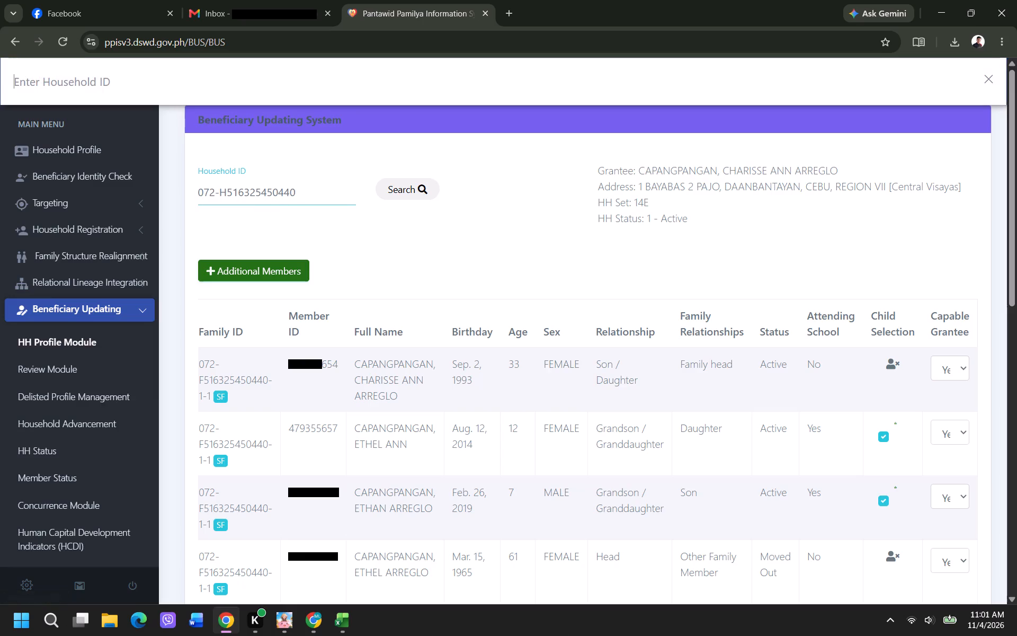
key("ctrl+v")
key("Return")
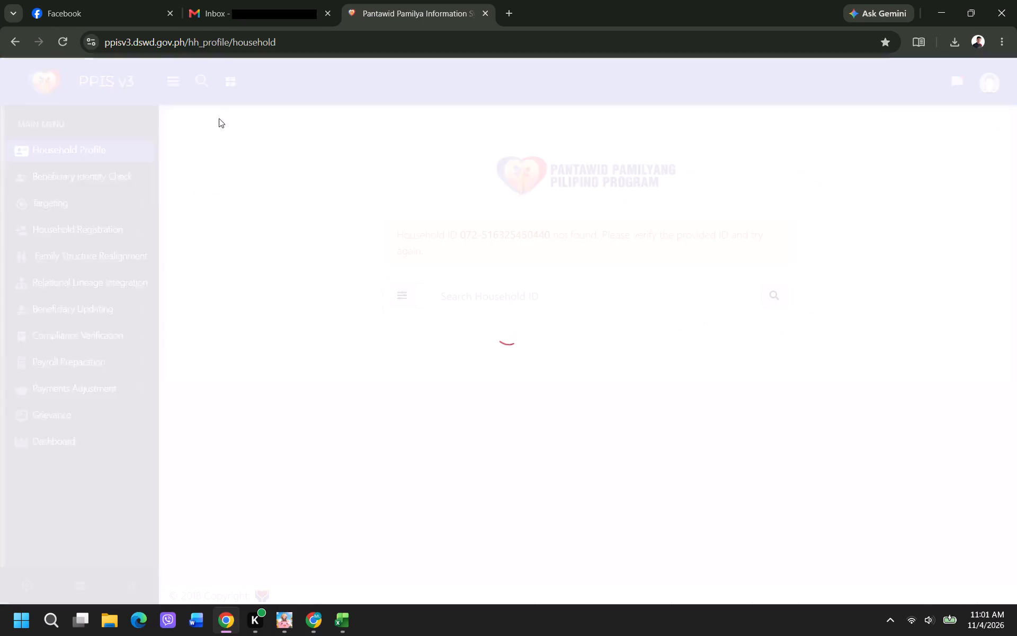
left_click(463, 292)
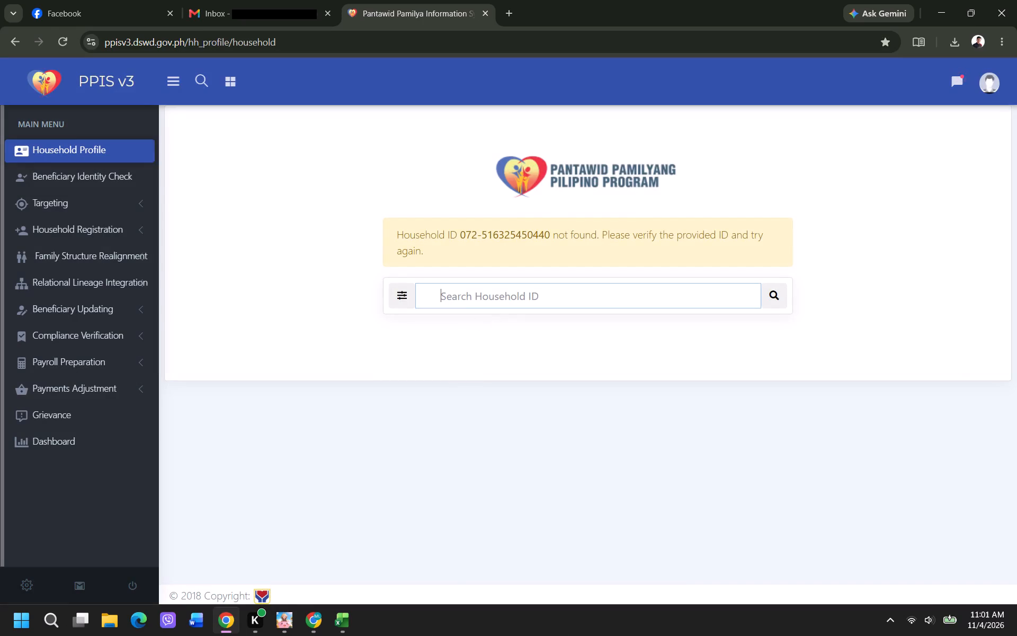
key("ctrl+v")
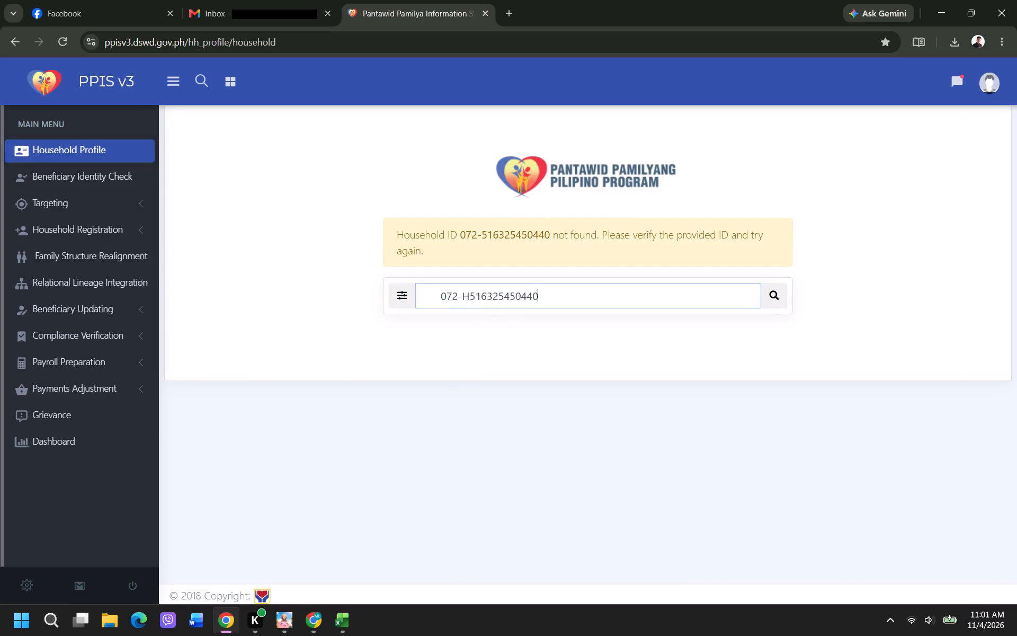
left_click(438, 294)
key("BackSpace")
key("Return")
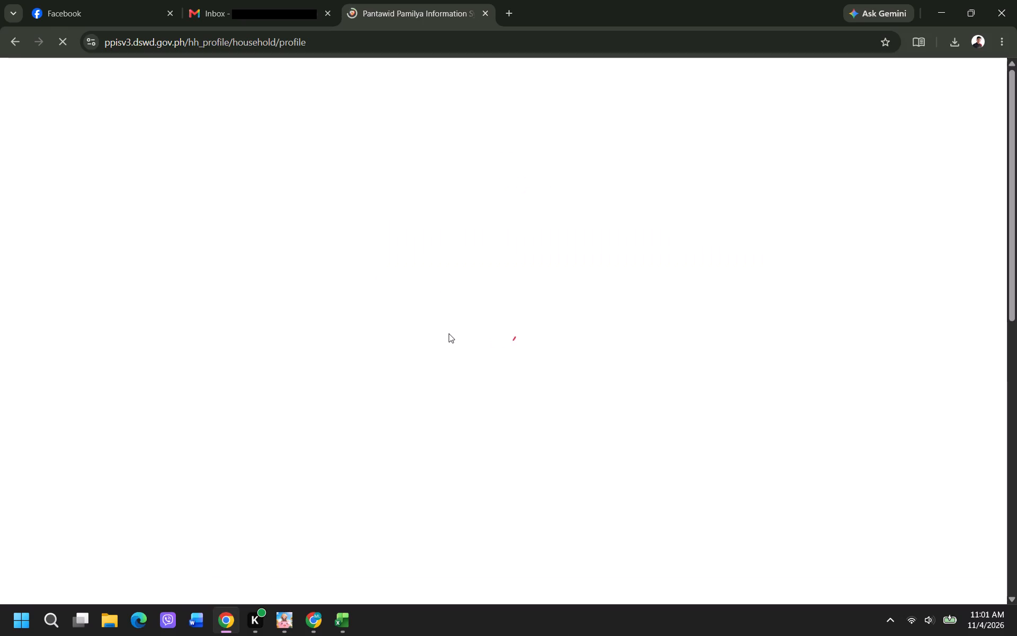
Examine the 7-year-old boy's school name and grade under Attending School in the Household Composition table.
scroll(459, 341, "down", 7)
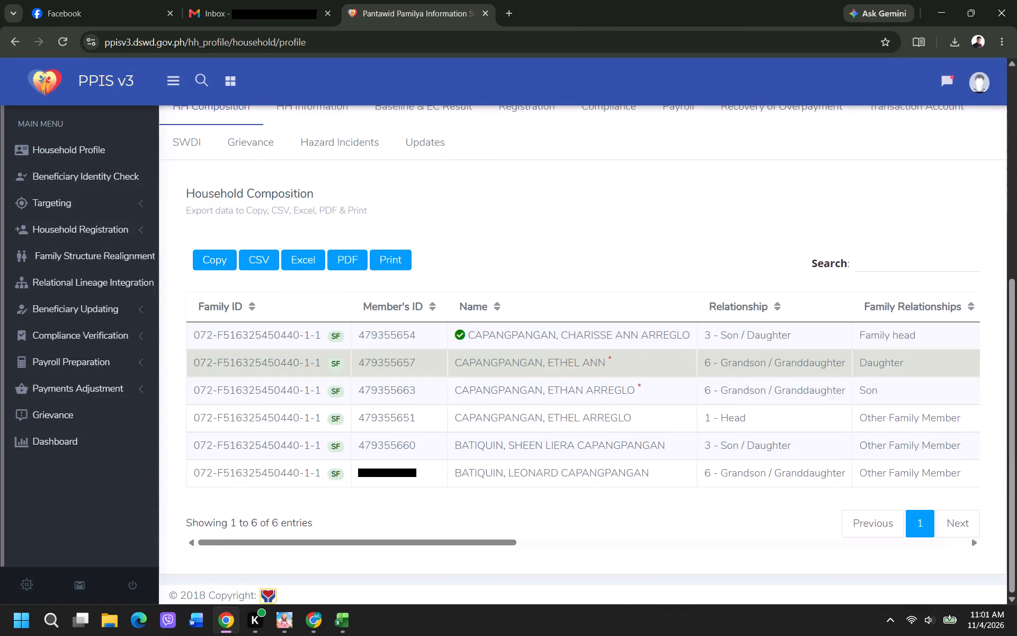
scroll(481, 353, "down", 2)
left_click_drag(495, 538, 614, 535)
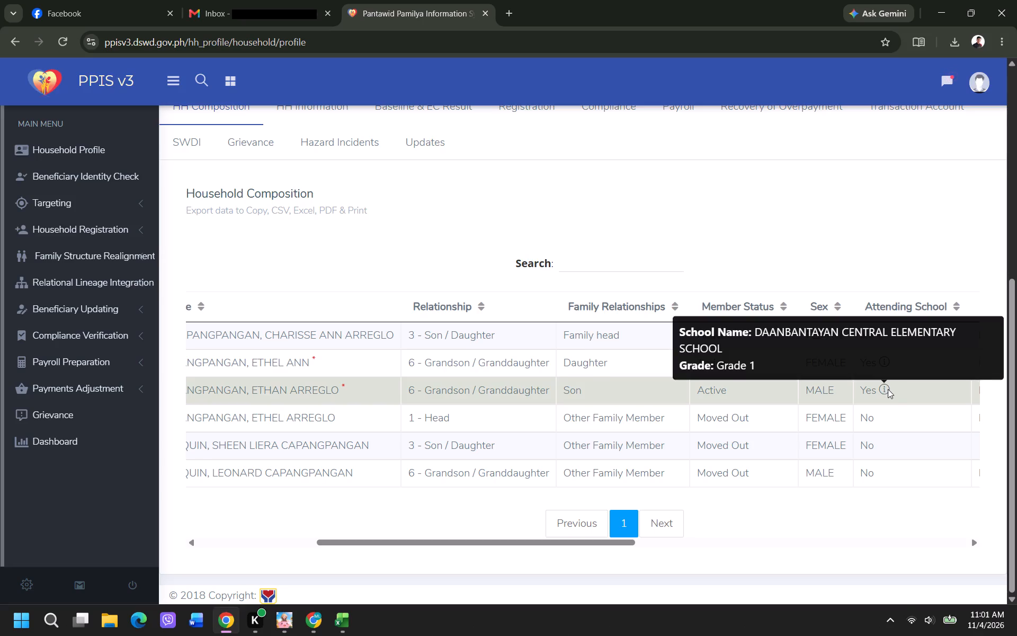
Switch back to the P5_2026_DQA_FOVII sheet and set the C/MLs Remarks in row 14538 to With Submitted Certificate of NO CHANGES.
key("alt+Tab")
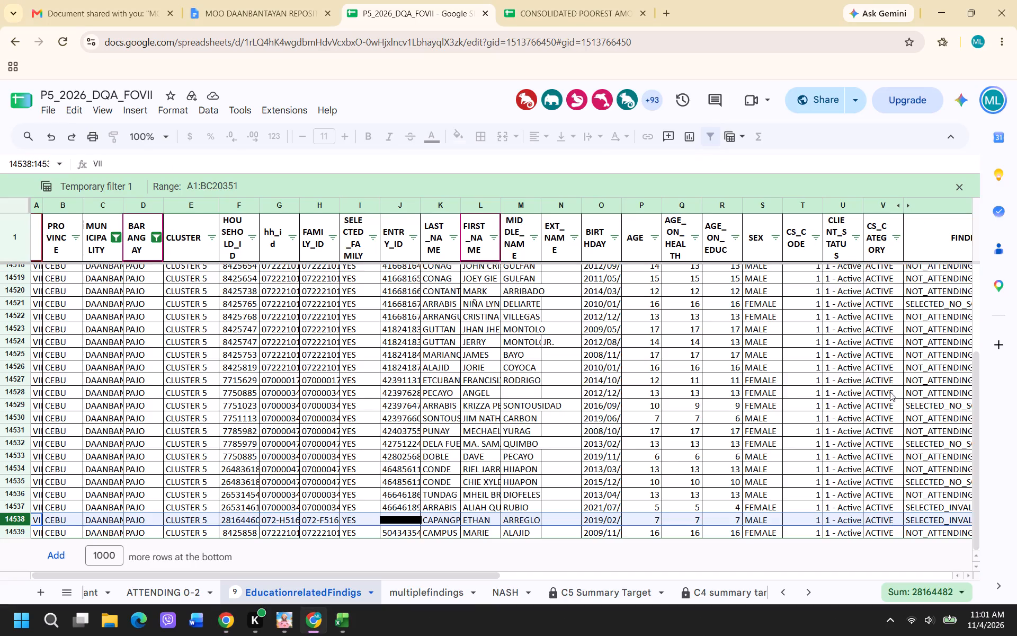
left_click(12, 520)
left_click_drag(428, 574, 675, 595)
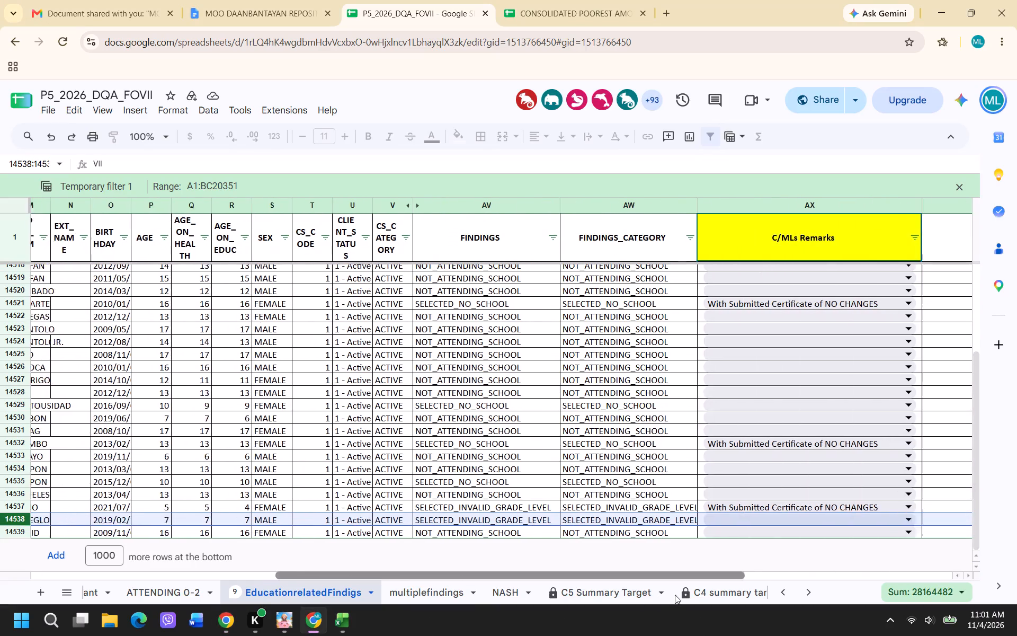
left_click_drag(675, 595, 689, 592)
left_click(706, 517)
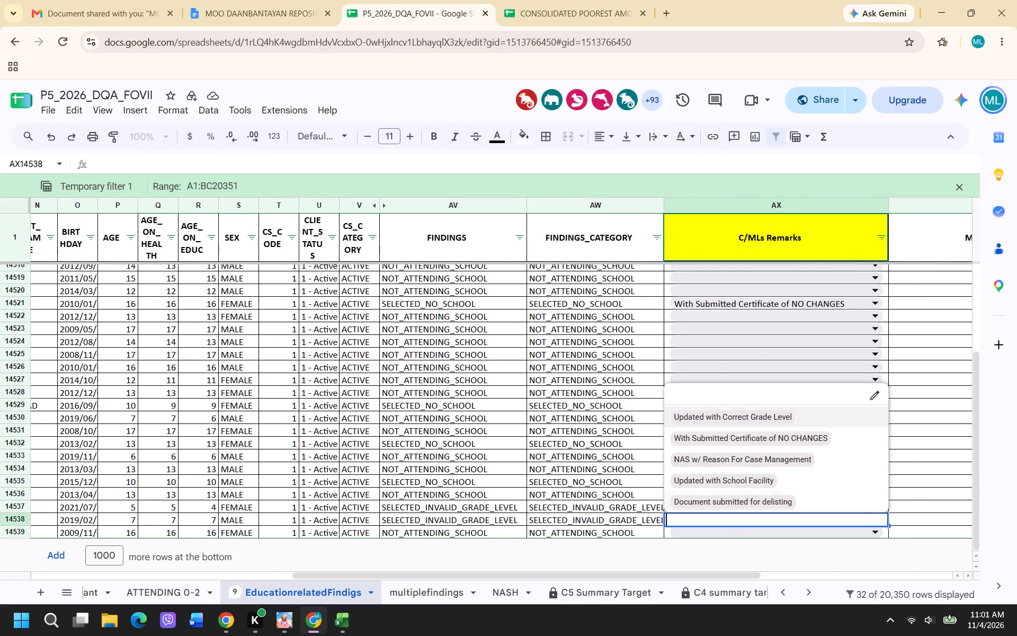
left_click(722, 437)
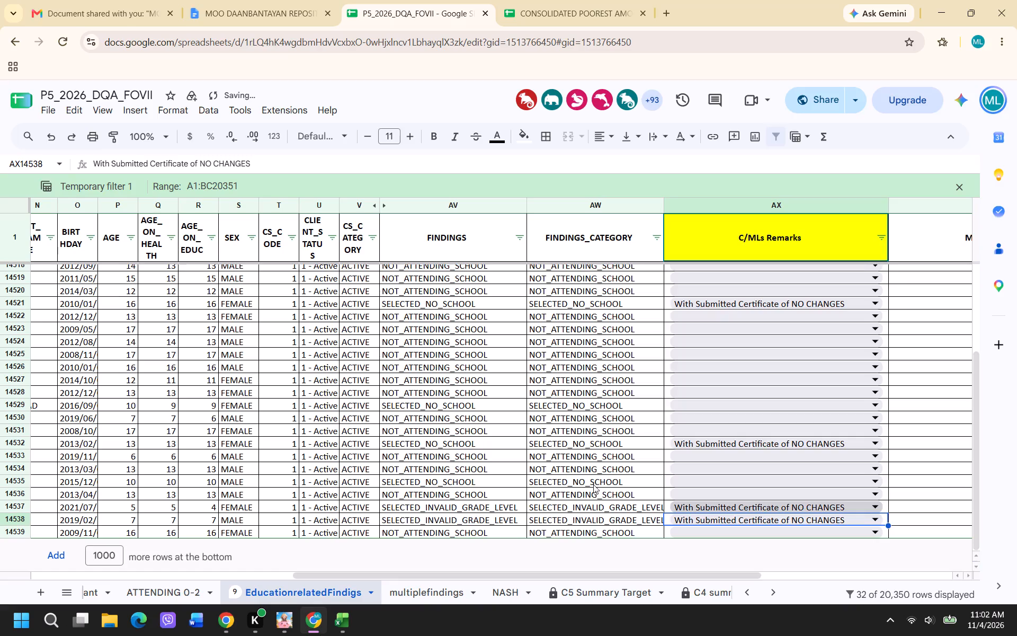
Copy the hh_id from row 14535 of the EducationrelatedFindigs sheet and look up that household in the PPIS v3 HH Profile Module.
left_click(591, 482)
left_click(15, 483)
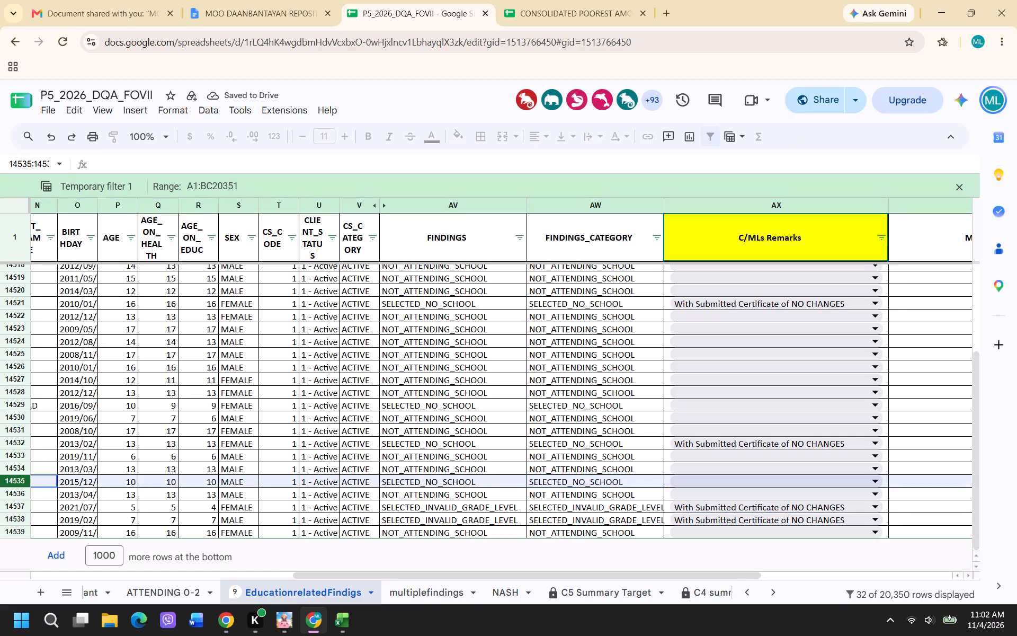
left_click_drag(645, 574, 452, 577)
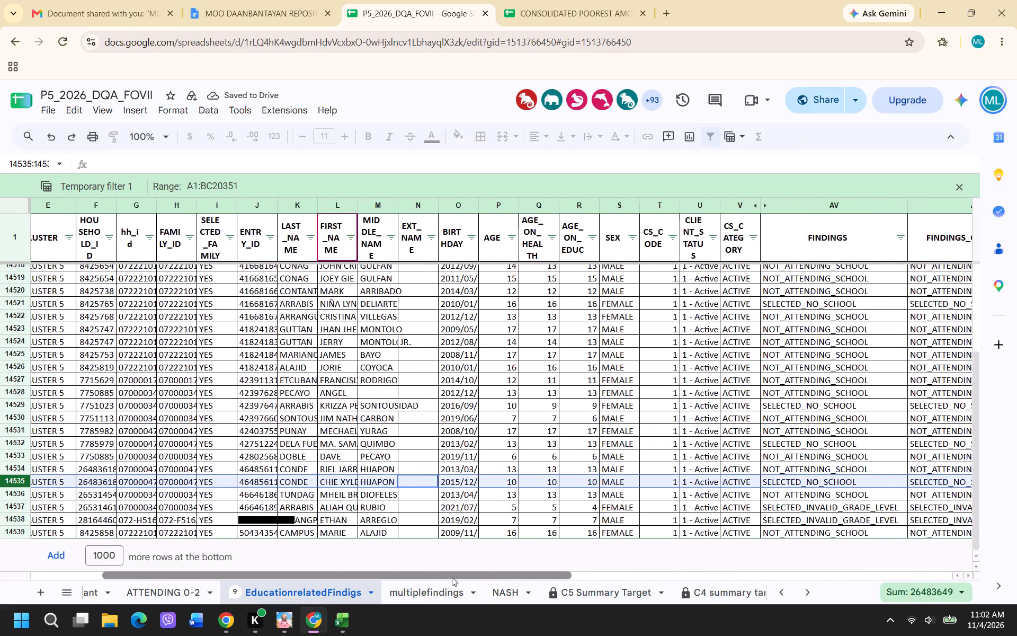
left_click_drag(452, 577, 343, 577)
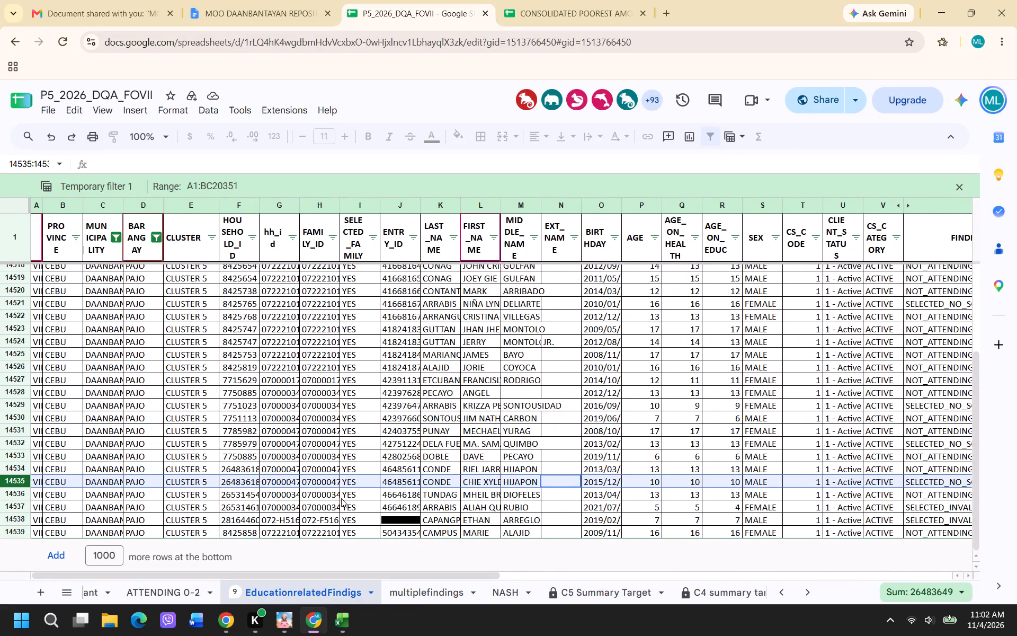
left_click(272, 479)
key("ctrl+c")
key("alt+Tab")
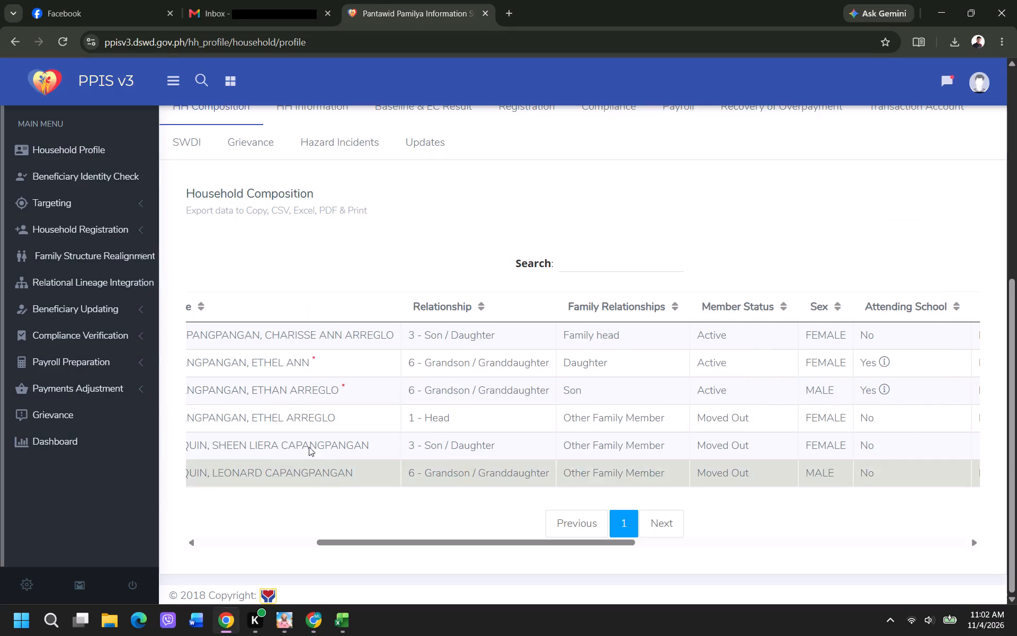
scroll(341, 242, "up", 11)
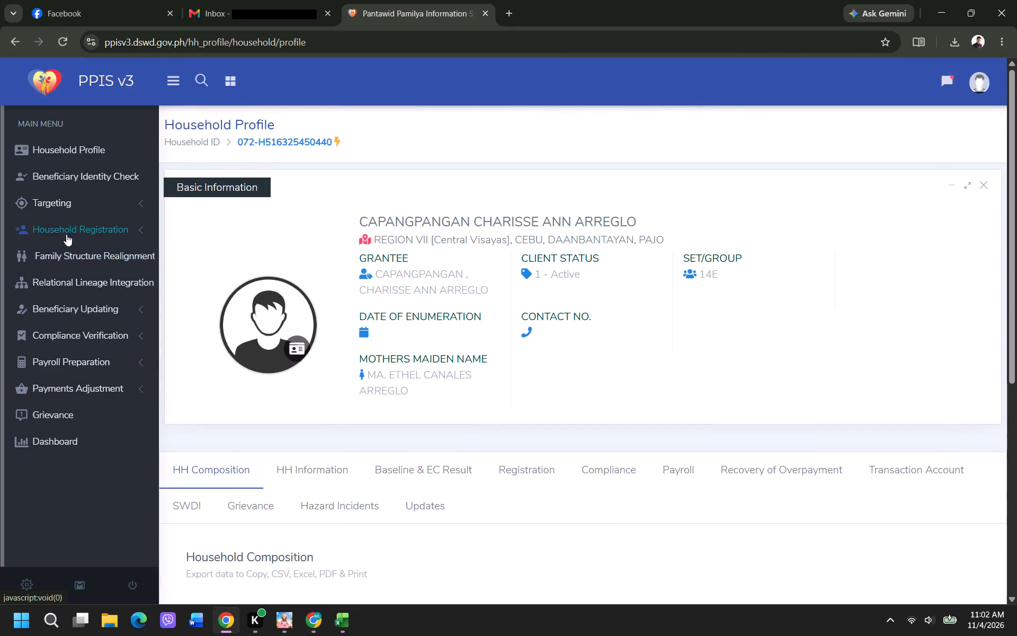
left_click(92, 308)
left_click(69, 339)
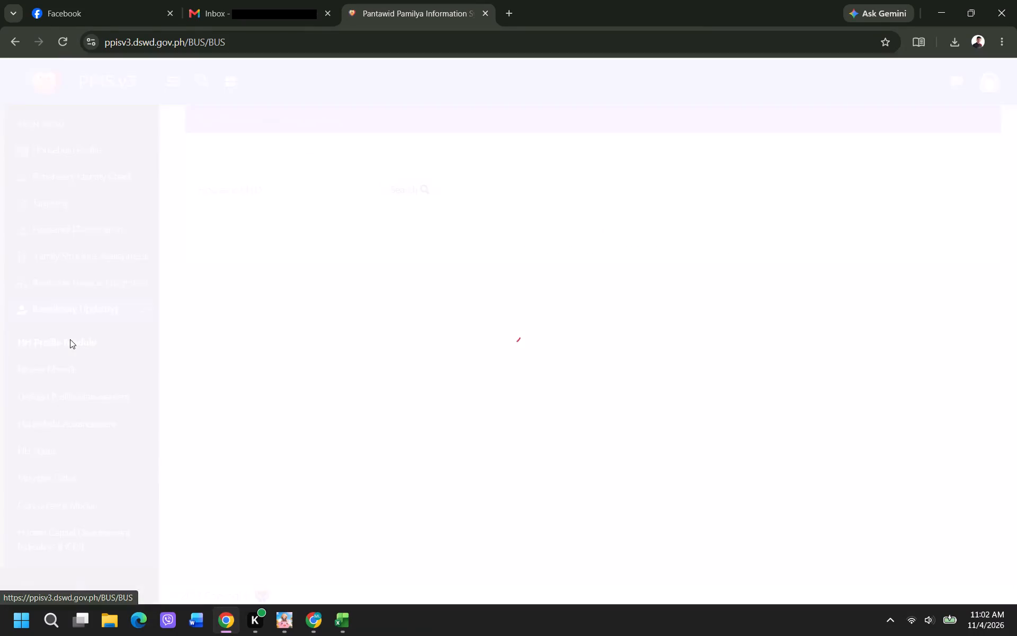
left_click(302, 192)
key("ctrl+a")
key("ctrl+v")
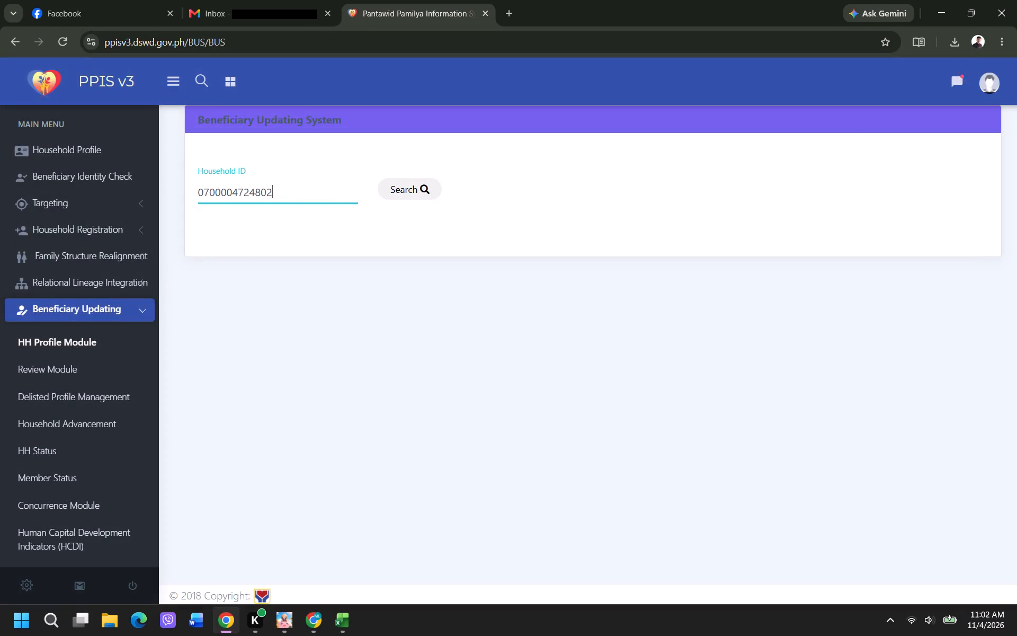
key("Return")
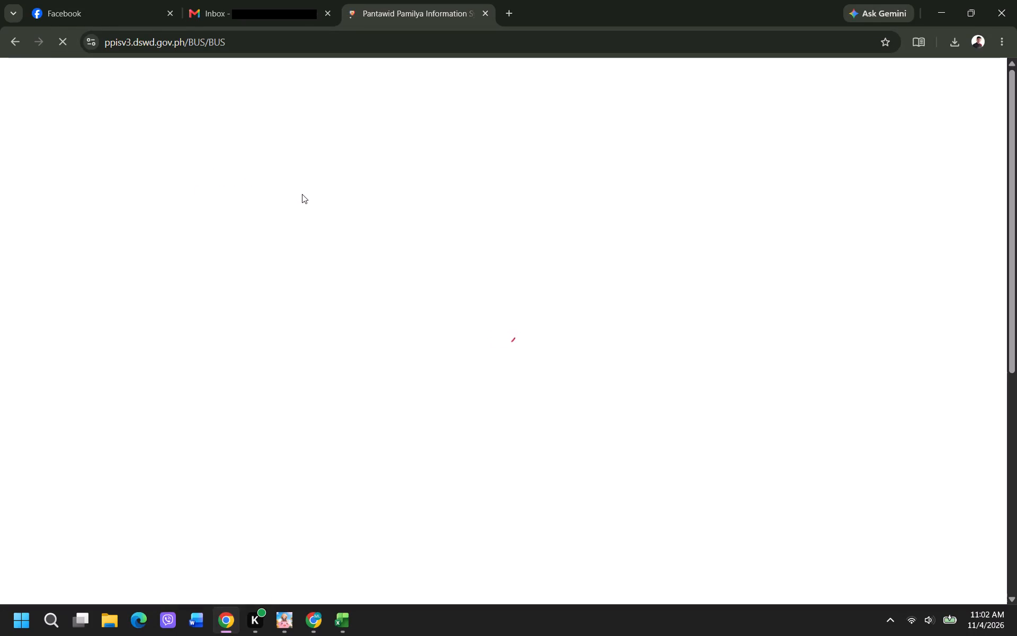
Check the child's first name in row 14535 of the P5_2026_DQA_FOVII sheet and return to PPIS v3.
key("alt+Tab")
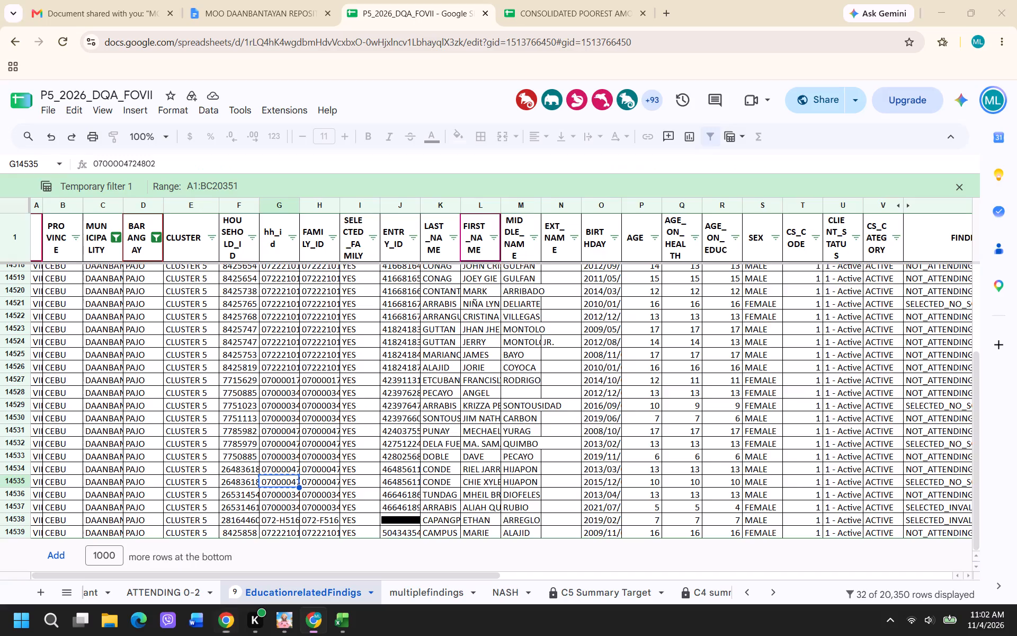
scroll(506, 447, "down", 3)
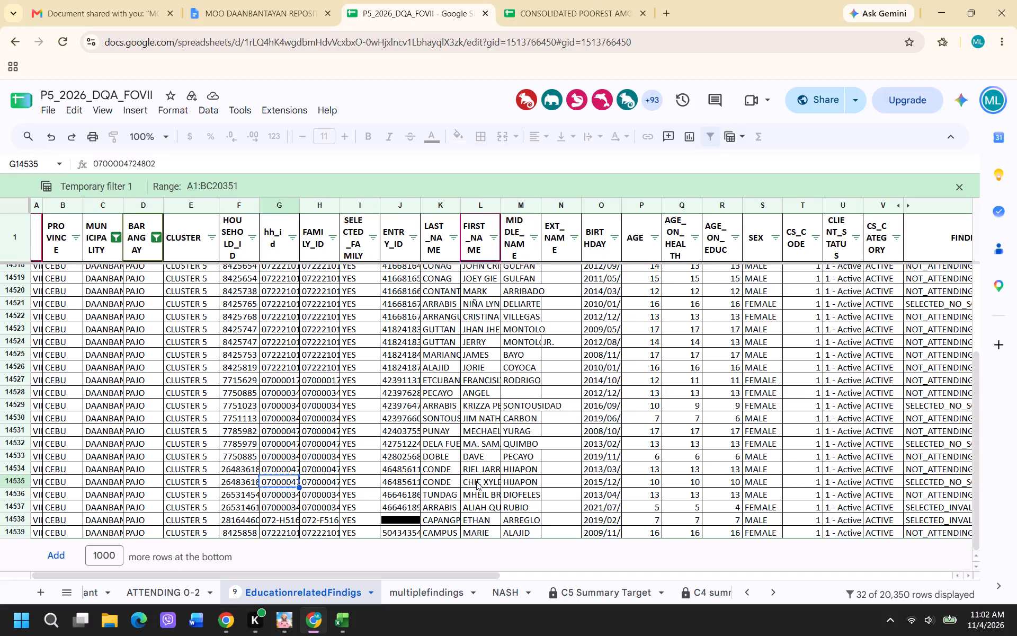
left_click(476, 481)
key("alt+Tab")
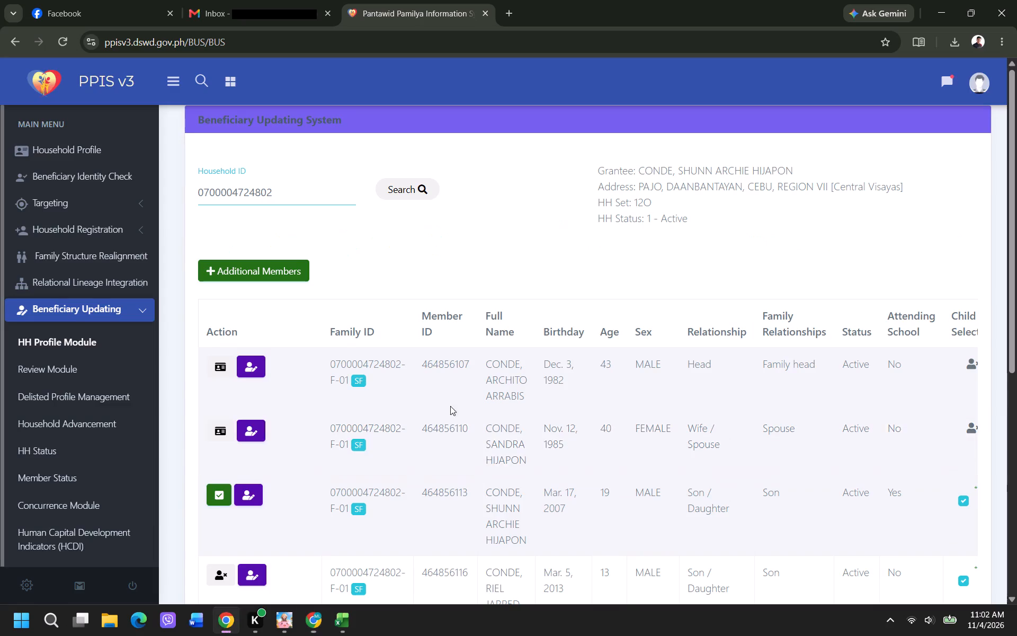
Examine the household's School History for the 10-year-old son's grade and educational facility updates.
scroll(402, 315, "down", 6)
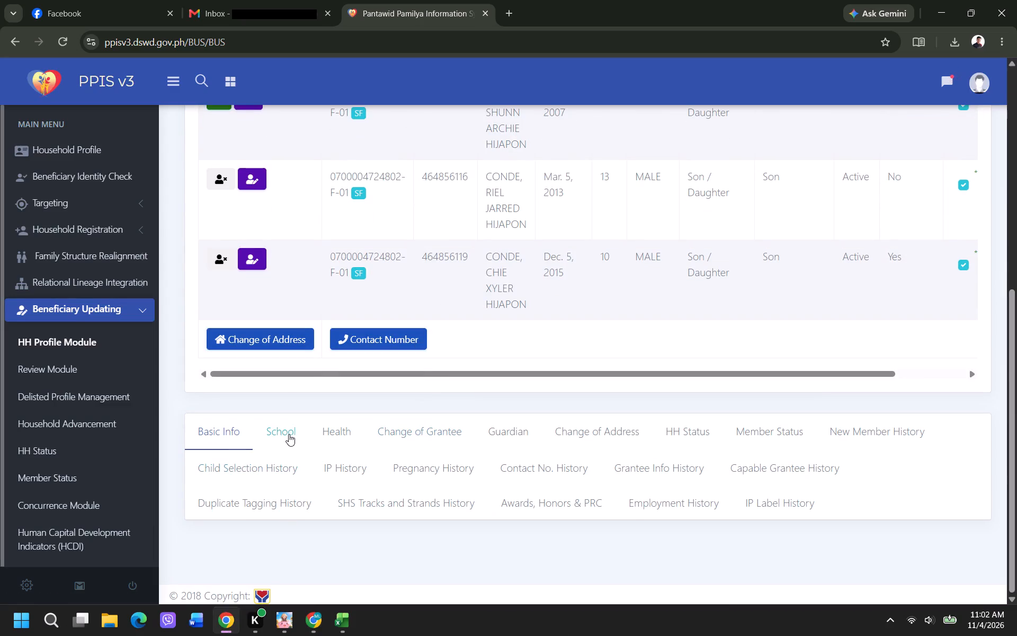
left_click(289, 434)
scroll(563, 391, "down", 4)
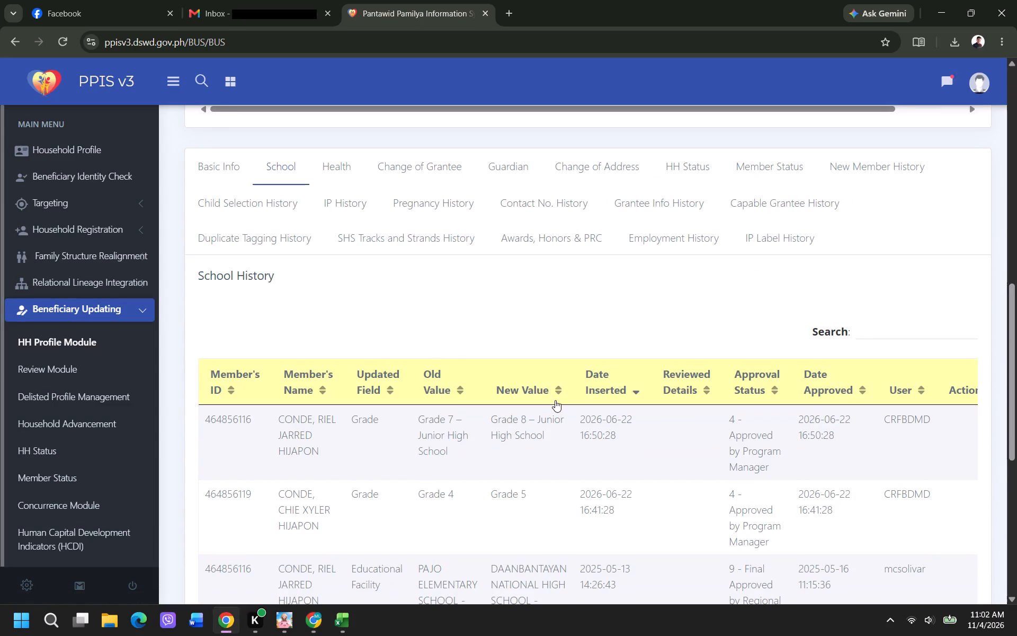
scroll(558, 402, "down", 1)
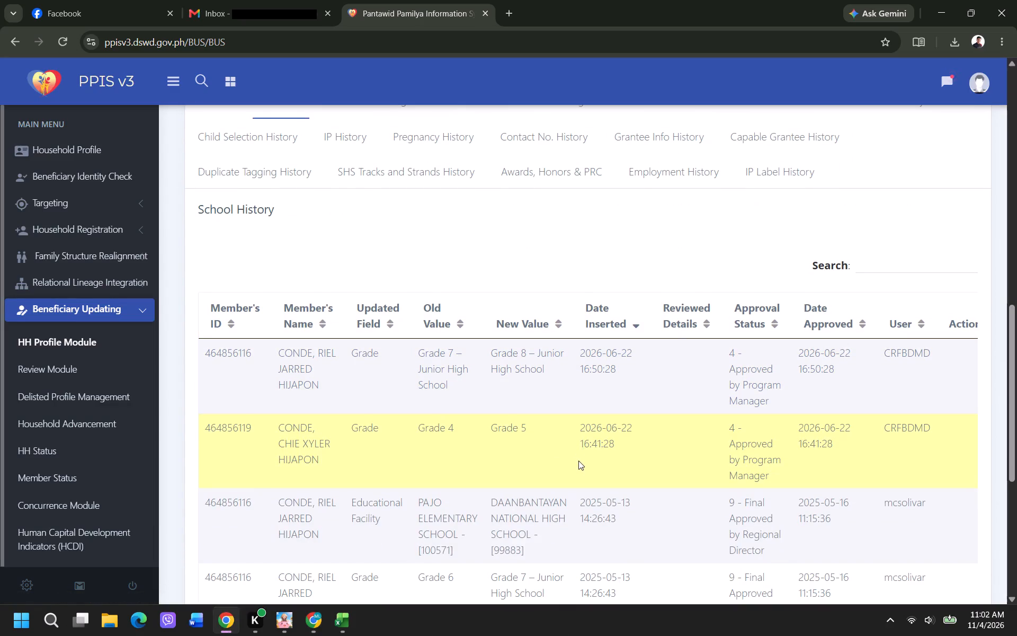
scroll(687, 528, "down", 4)
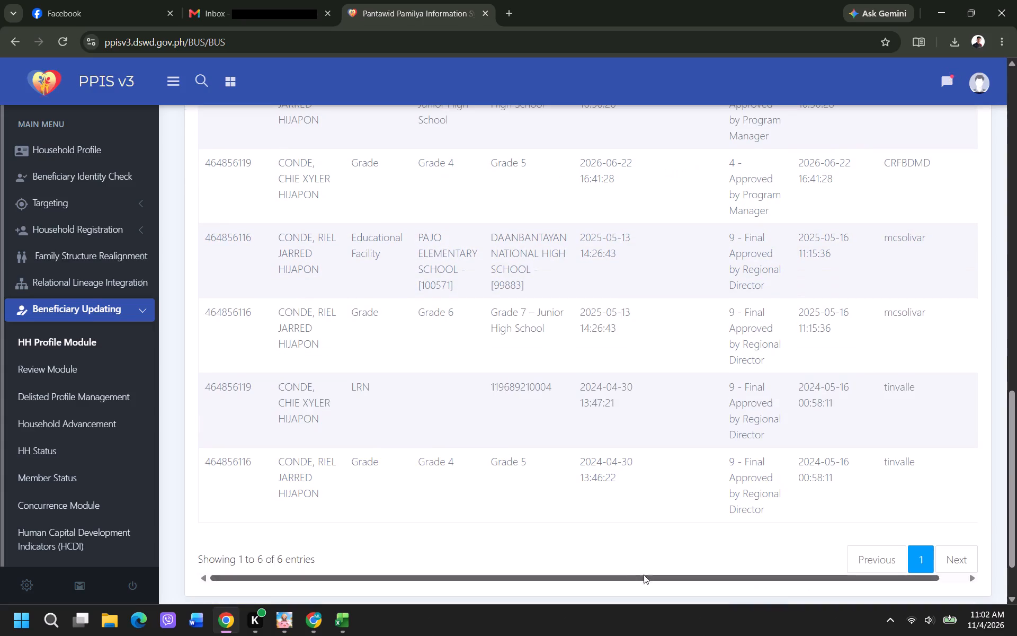
left_click_drag(639, 578, 765, 582)
scroll(718, 366, "up", 3)
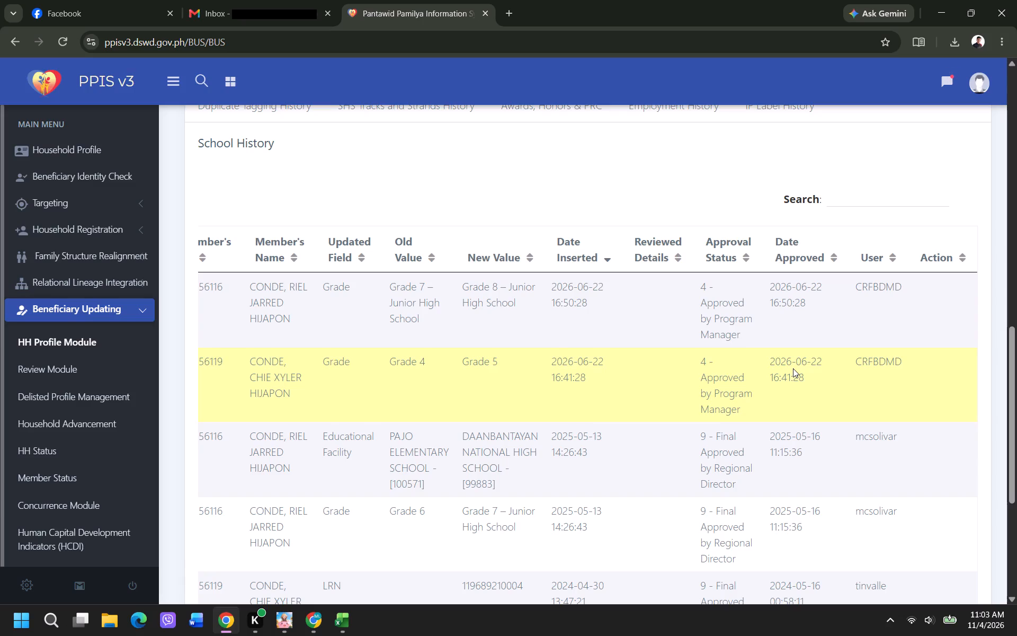
key("alt+Tab")
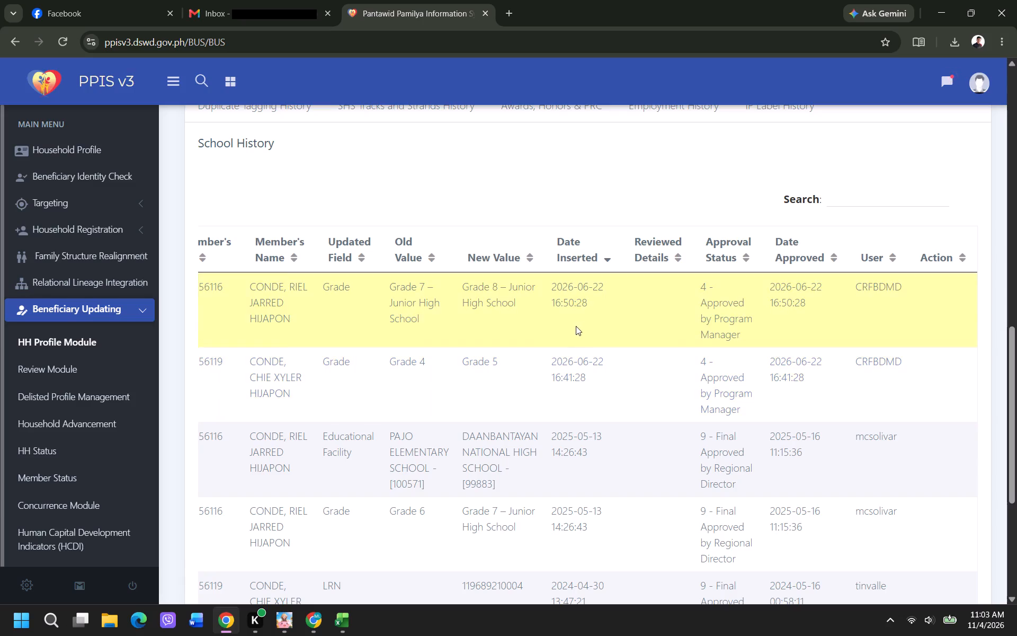
key("alt+Tab")
Copy the Household ID from the HH Profile Module and look up the same household in the Household Profile.
scroll(438, 316, "up", 18)
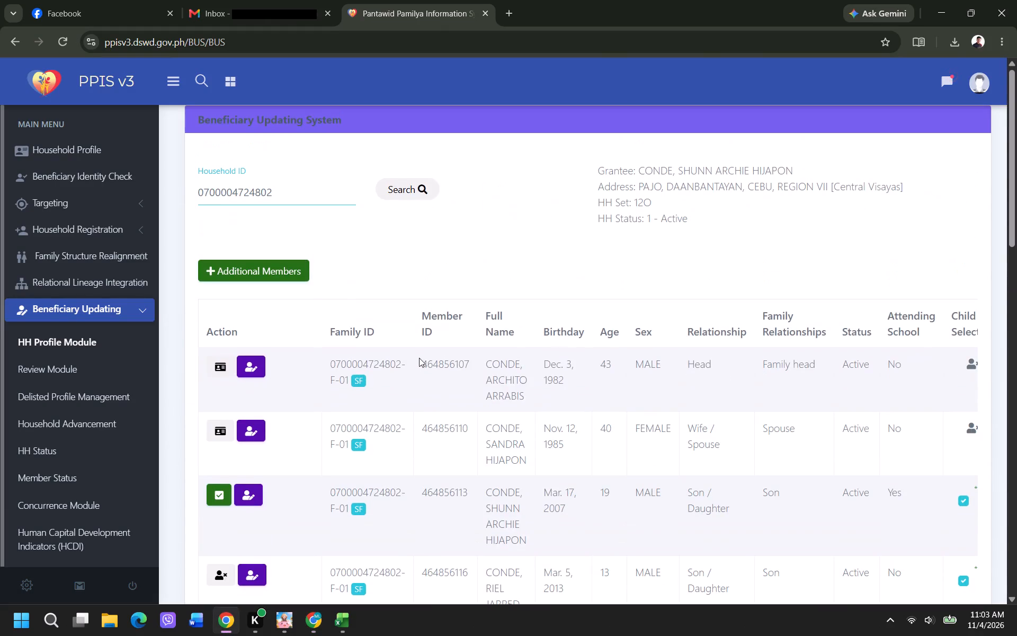
scroll(419, 358, "up", 6)
left_click(202, 71)
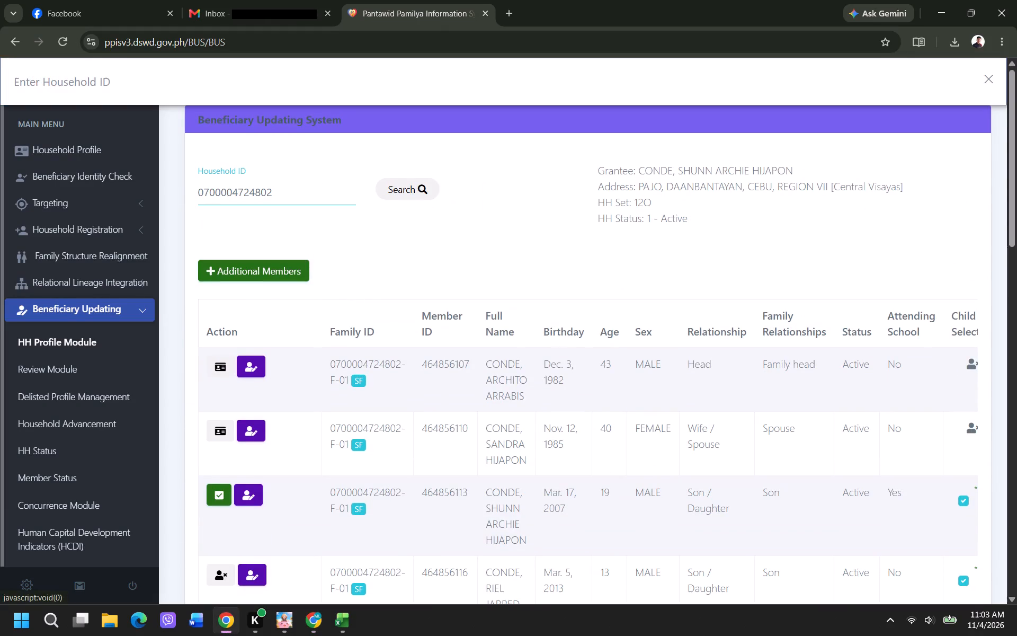
left_click(280, 189)
key("ctrl+a")
key("ctrl+c")
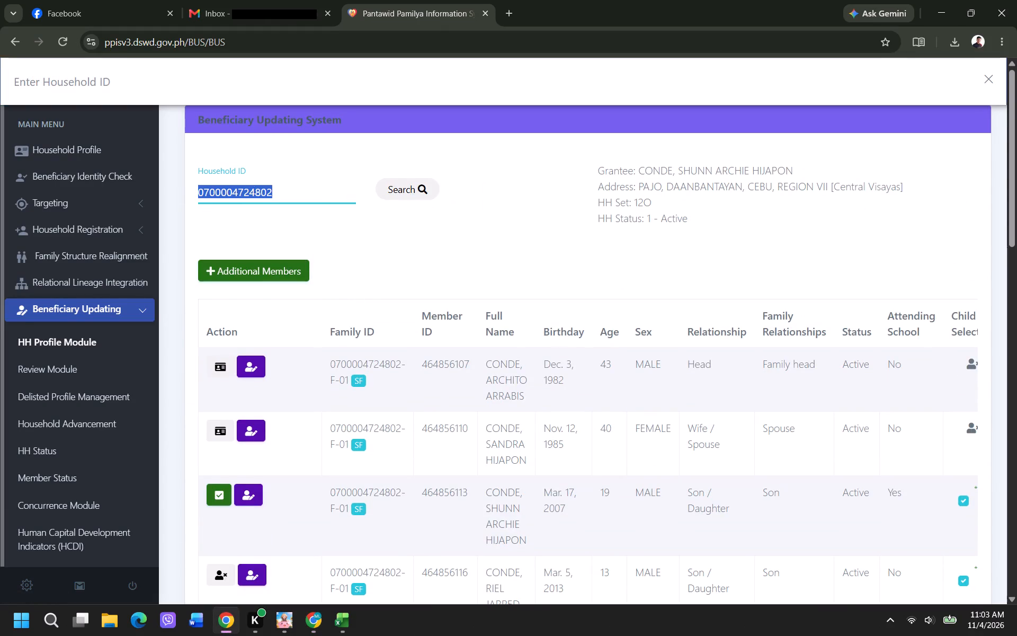
left_click(208, 87)
key("ctrl+v")
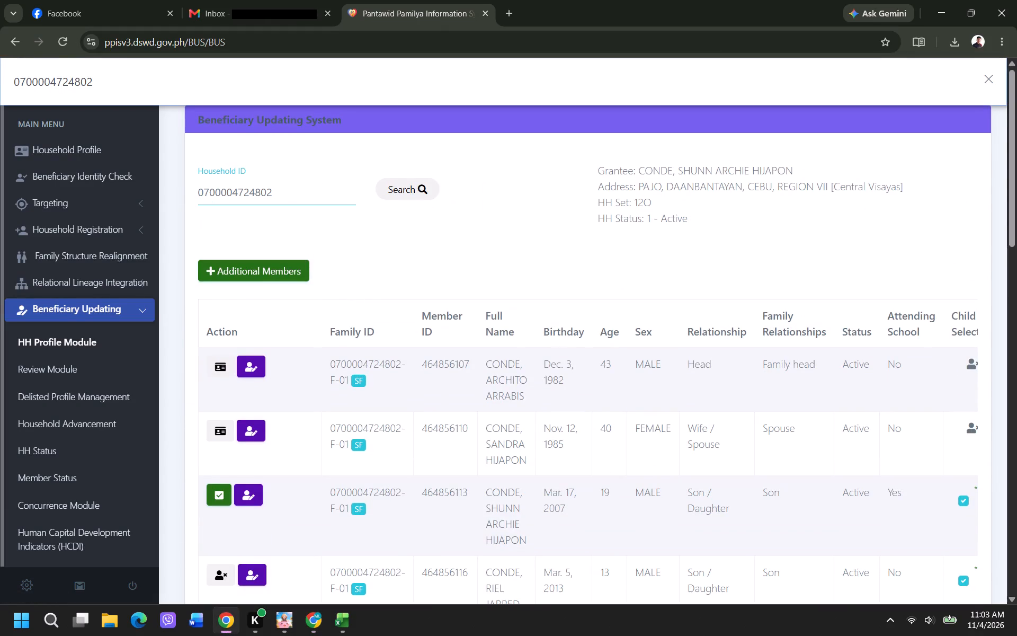
key("Return")
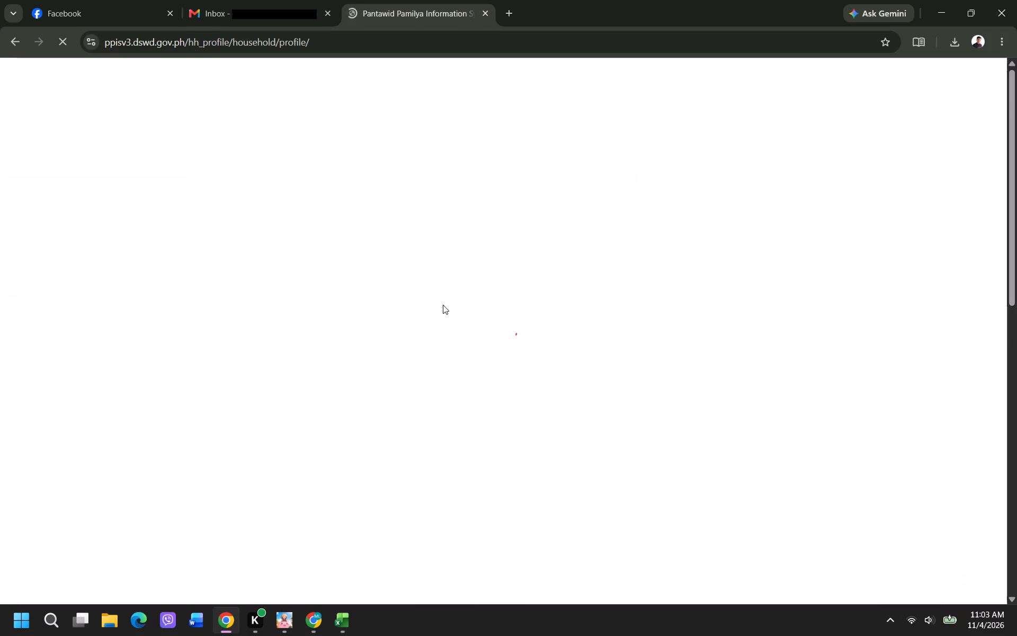
Examine the sons' Attending School entries and school details in the Household Composition table, checking the 10-year-old's record.
scroll(557, 341, "down", 6)
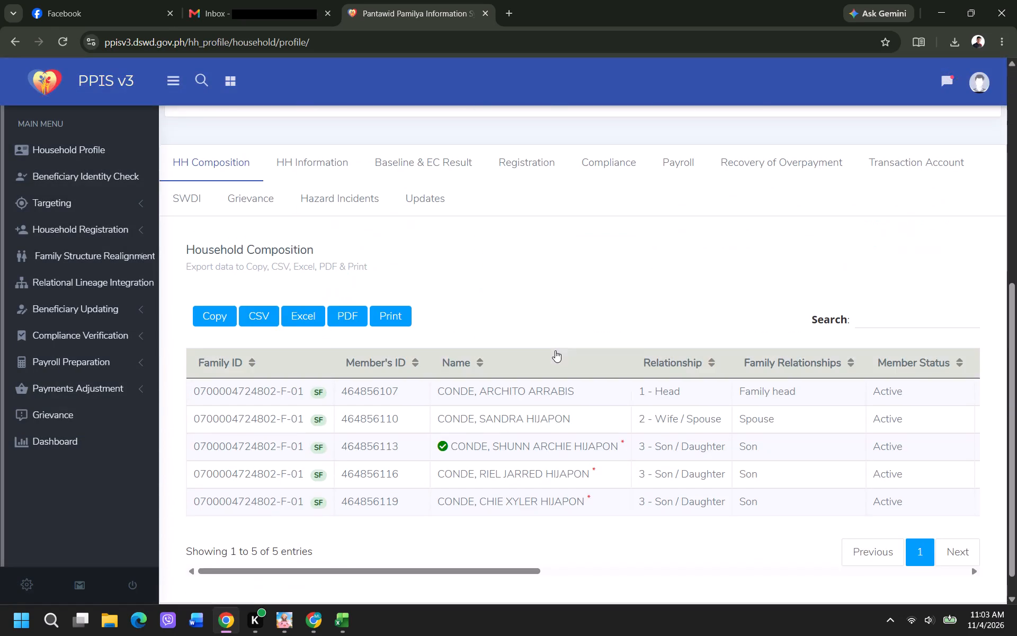
scroll(555, 347, "up", 4)
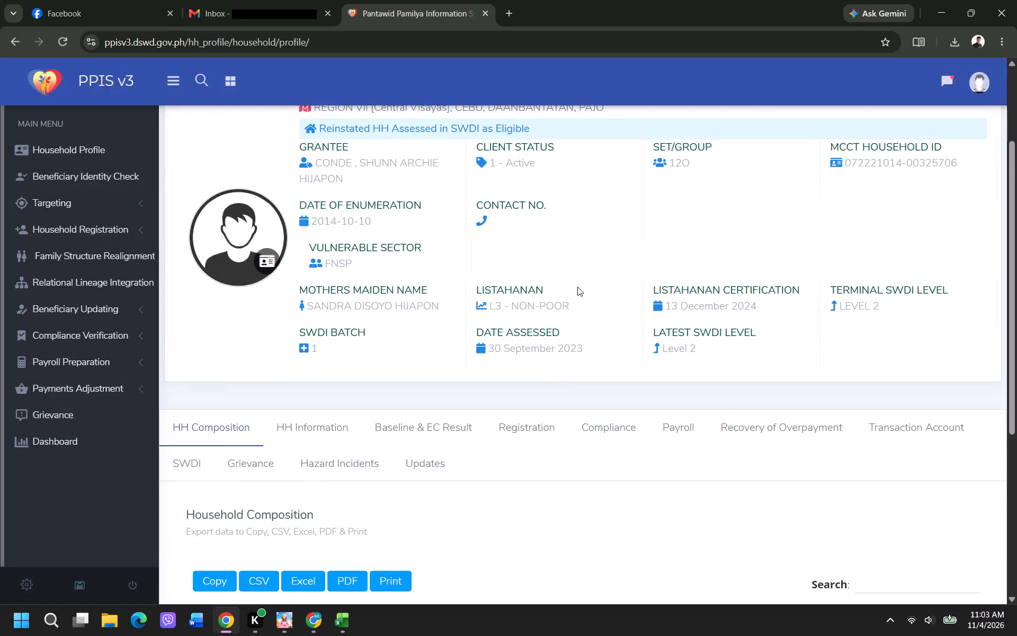
scroll(593, 284, "down", 7)
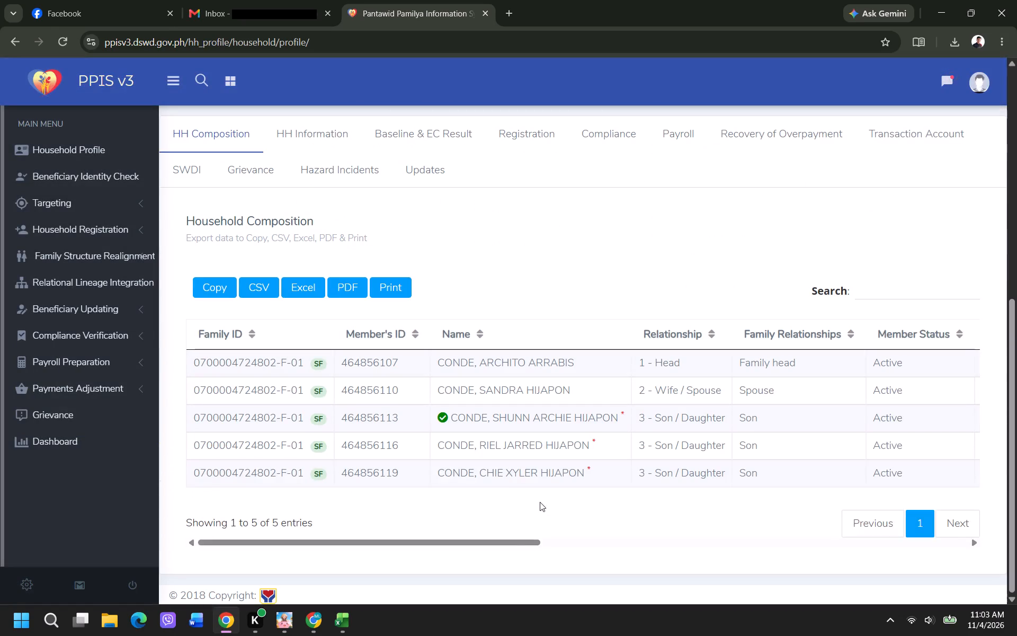
left_click_drag(524, 535, 542, 534)
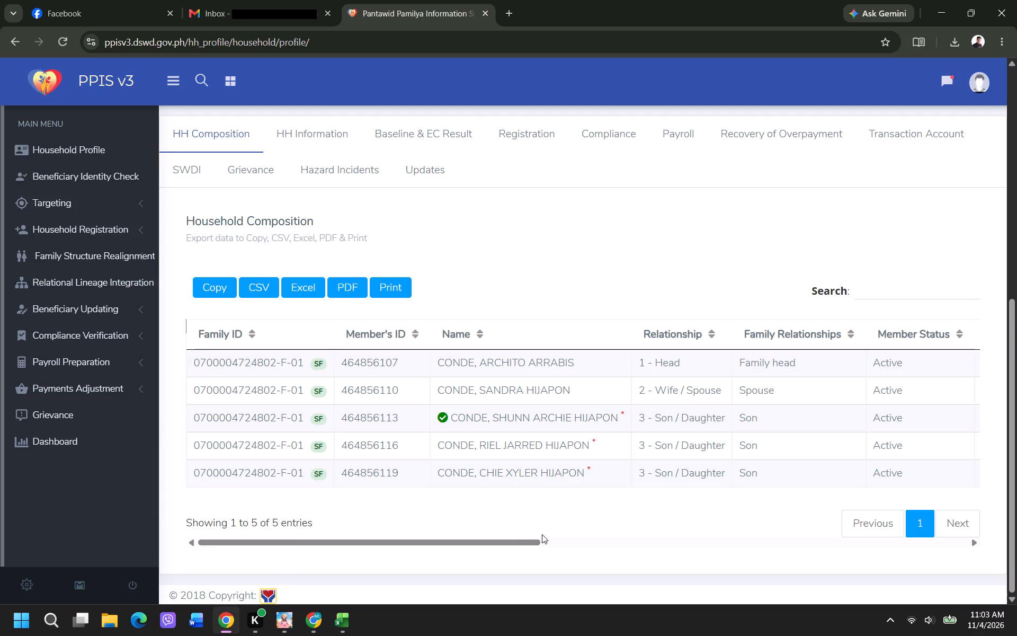
left_click_drag(542, 534, 548, 535)
left_click_drag(535, 541, 724, 551)
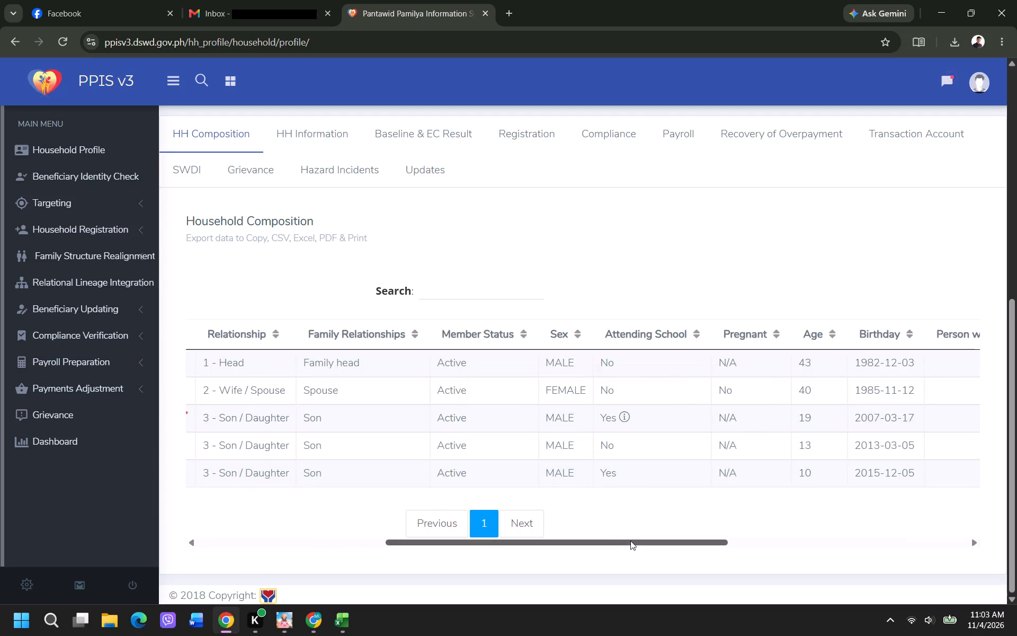
left_click_drag(631, 540, 598, 540)
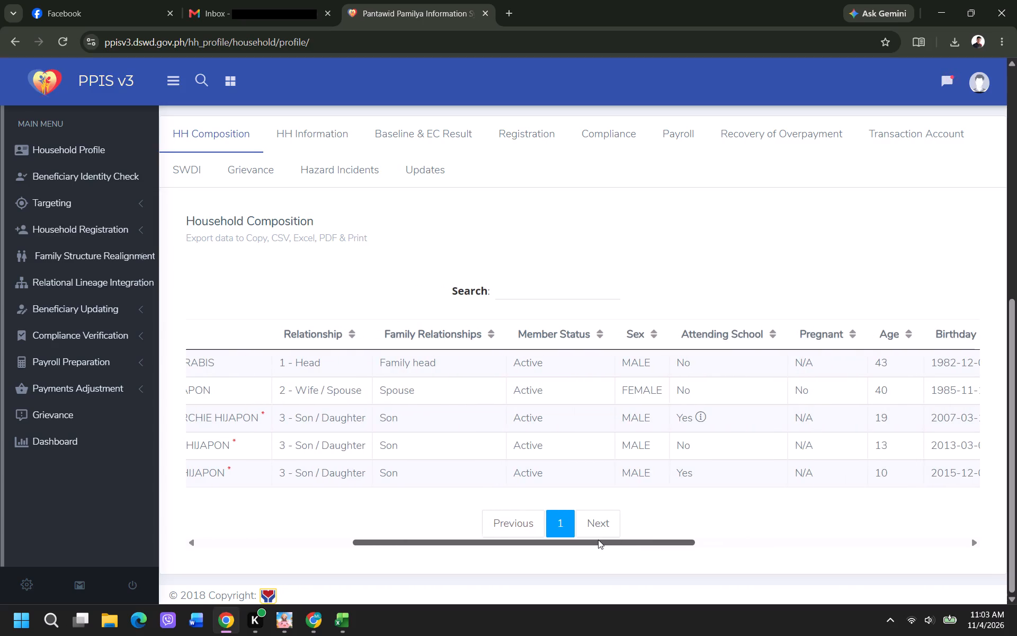
left_click_drag(598, 540, 537, 540)
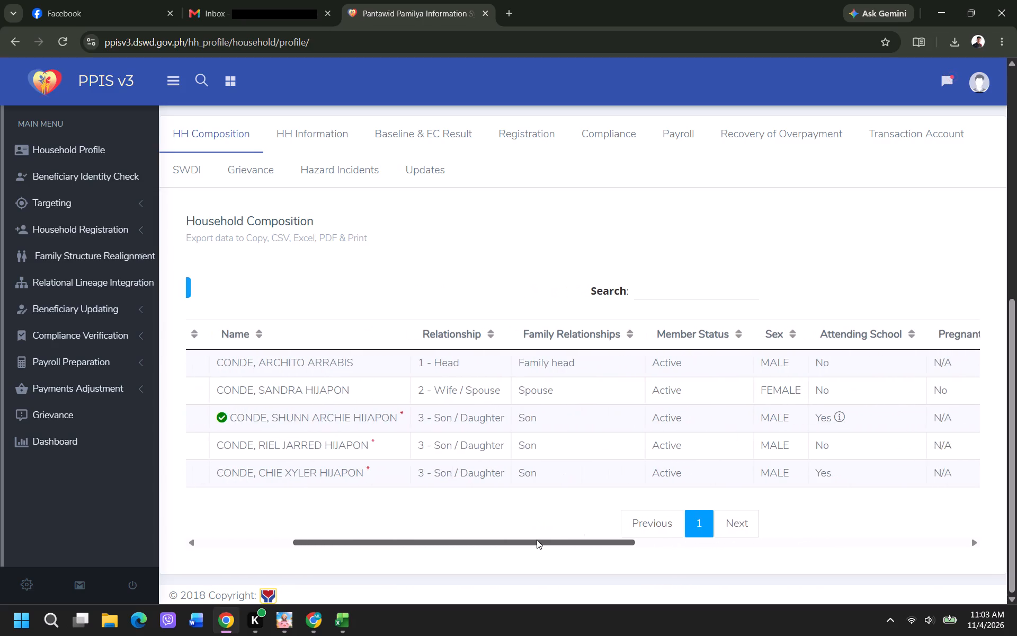
left_click_drag(537, 540, 531, 545)
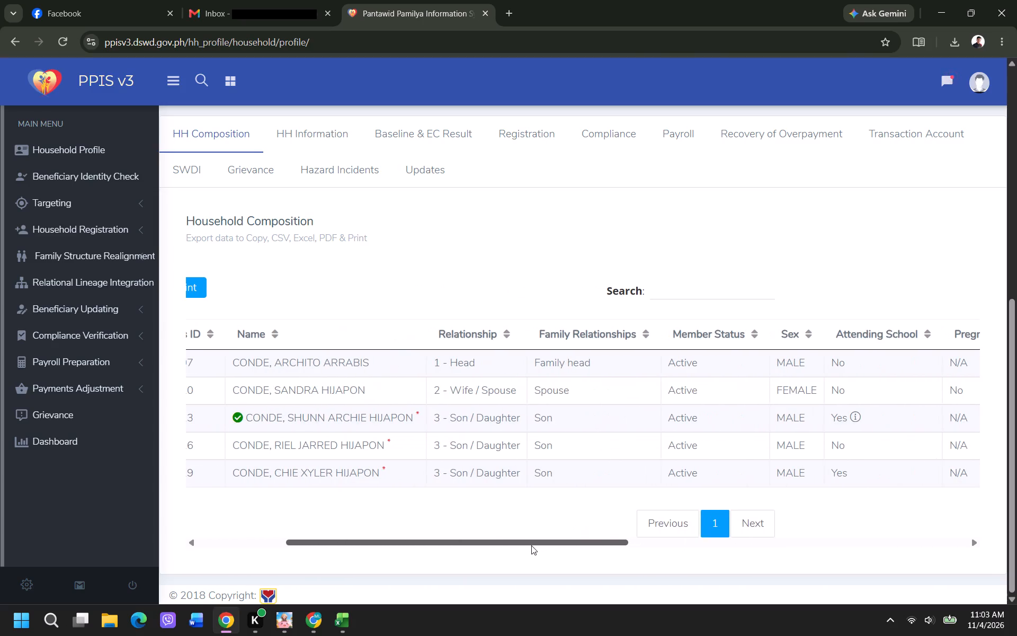
left_click_drag(531, 545, 561, 552)
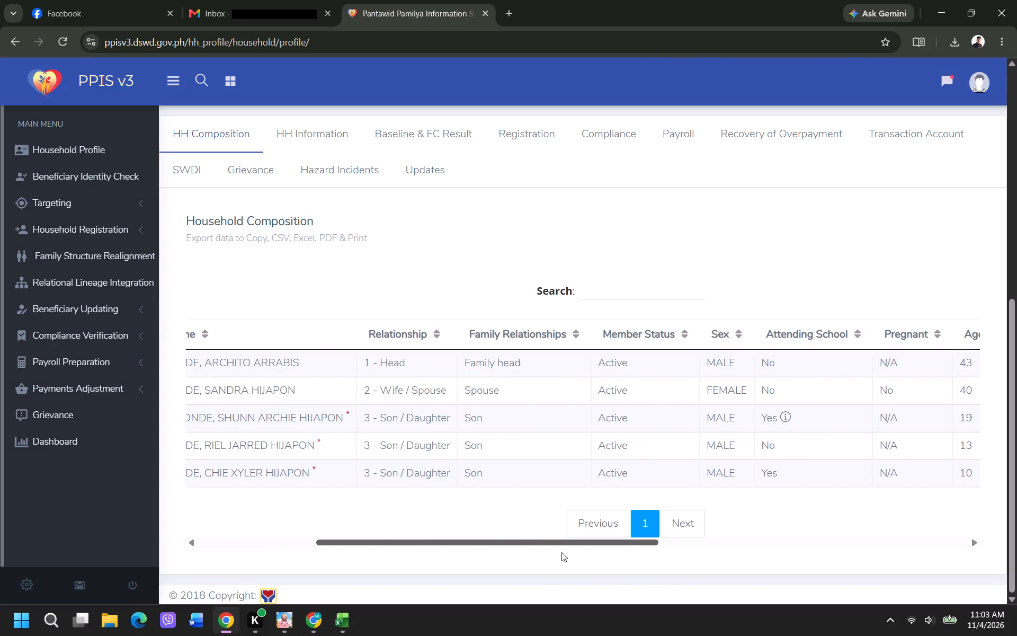
left_click_drag(561, 552, 557, 553)
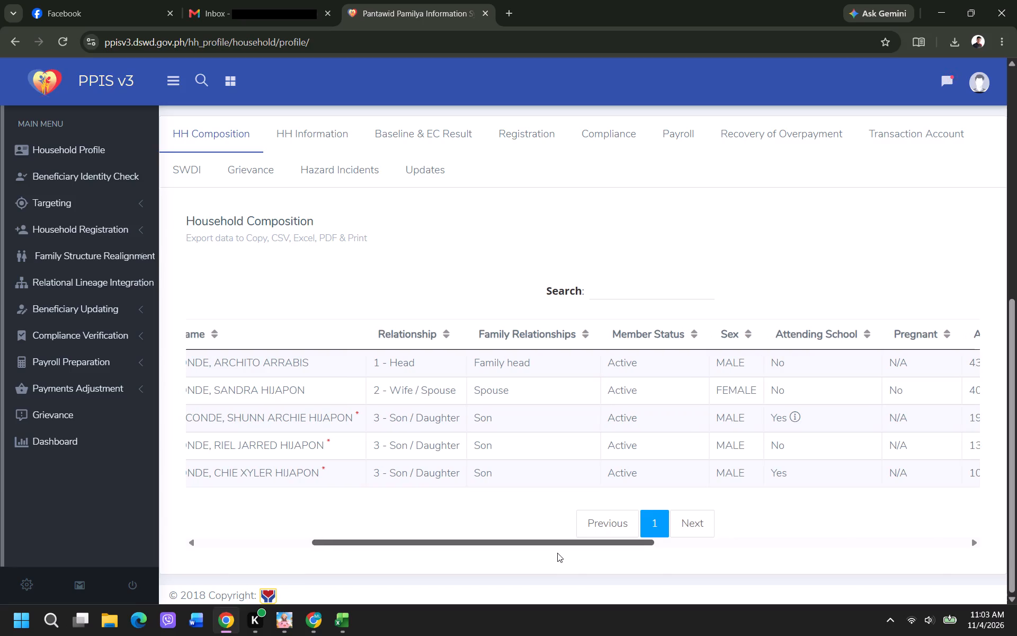
left_click_drag(557, 553, 559, 553)
left_click_drag(559, 553, 619, 555)
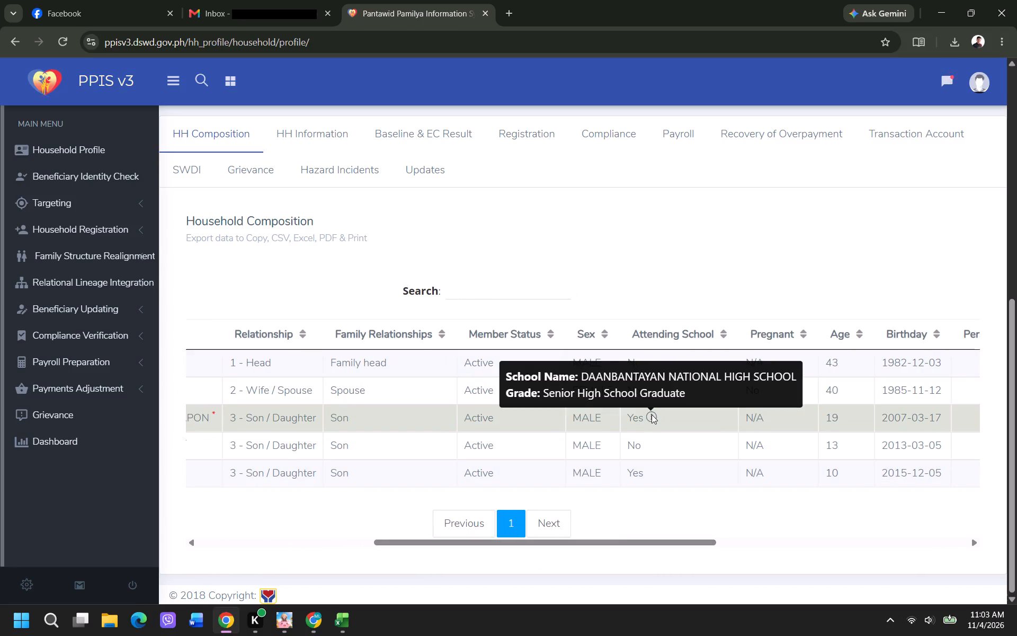
left_click_drag(673, 544, 667, 544)
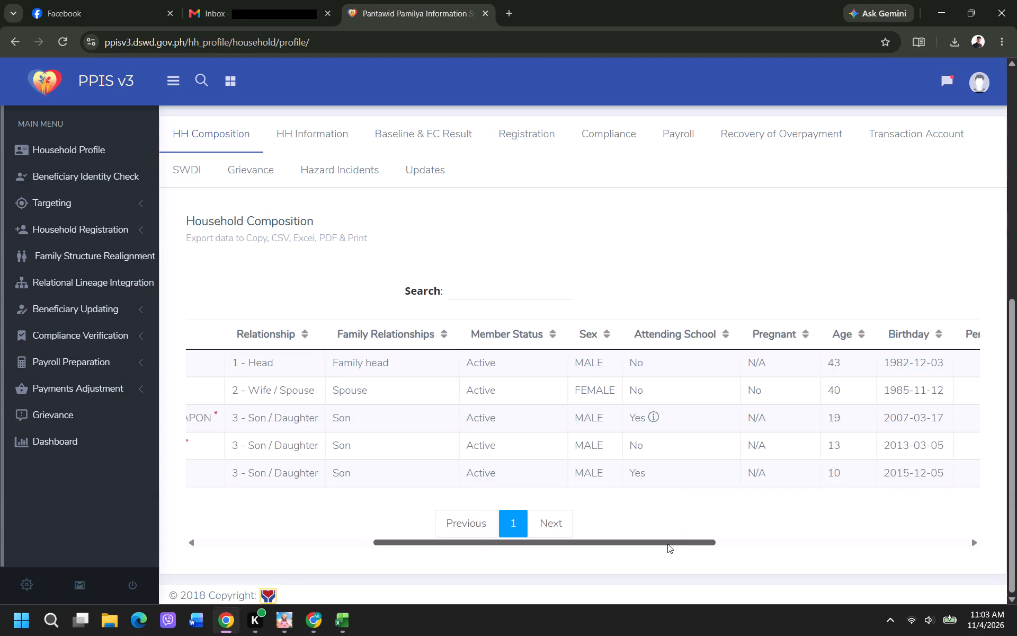
Set the C/MLs remark in row 14535 of the P5_2026_DQA_FOVII sheet to "With Submitted Certificate of NO CHANGES".
left_click_drag(667, 544, 664, 543)
key("alt+Tab")
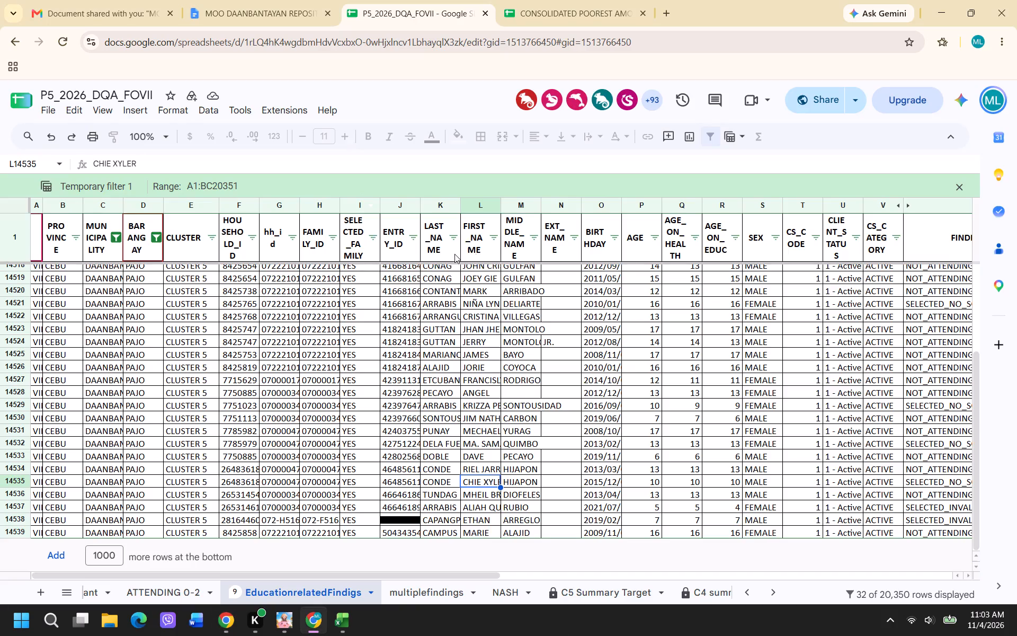
left_click(478, 483)
left_click(16, 481)
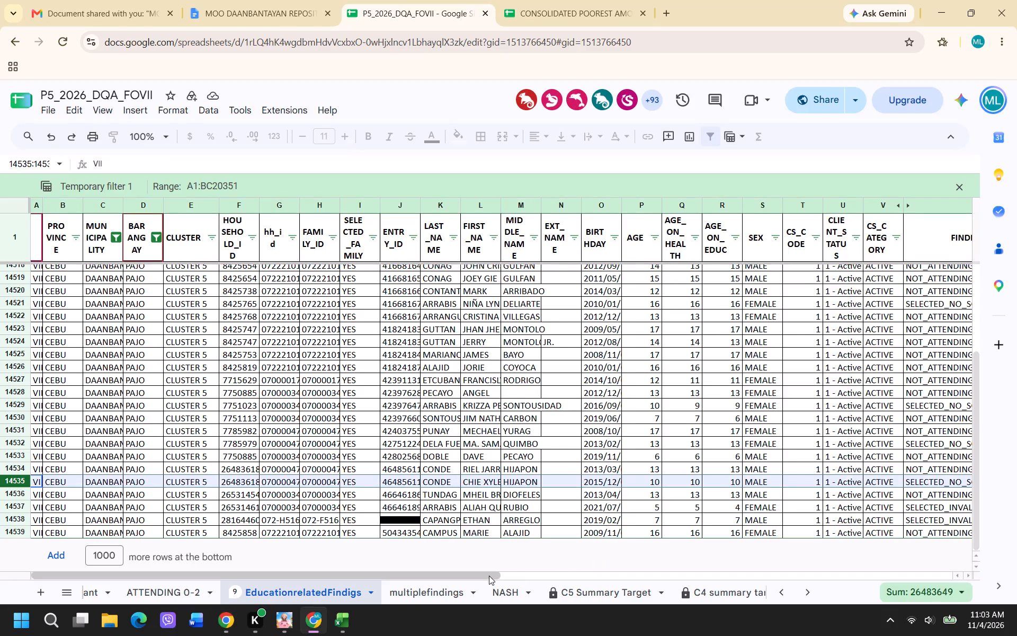
left_click_drag(489, 575, 780, 561)
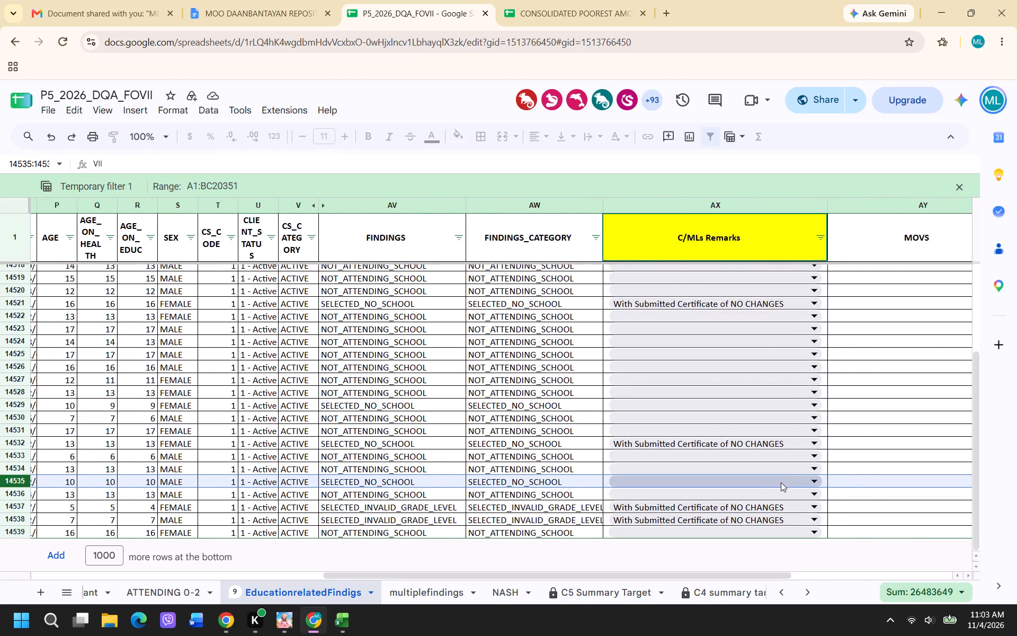
left_click(780, 482)
left_click(657, 394)
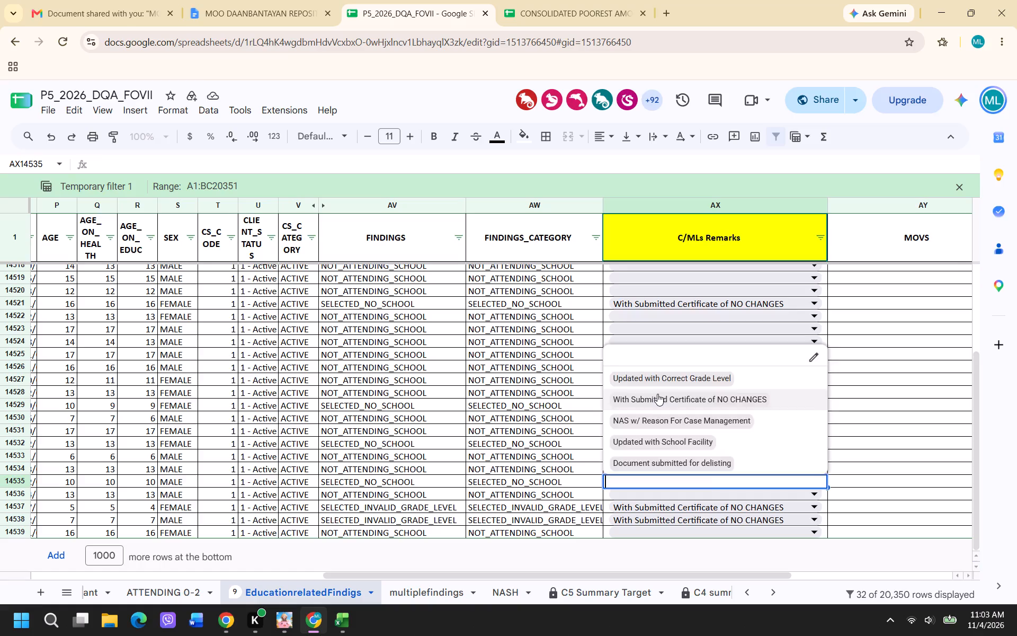
Copy the household ID from row 14529 and look up that household in the HH Profile Module of PPIS v3.
left_click(527, 404)
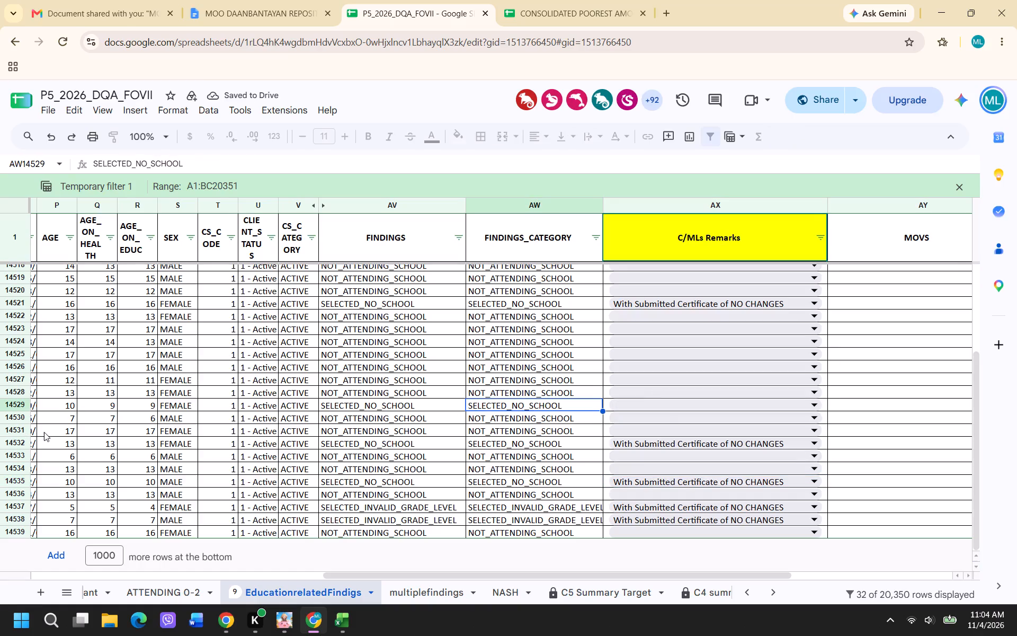
left_click(15, 402)
left_click_drag(489, 573, 172, 543)
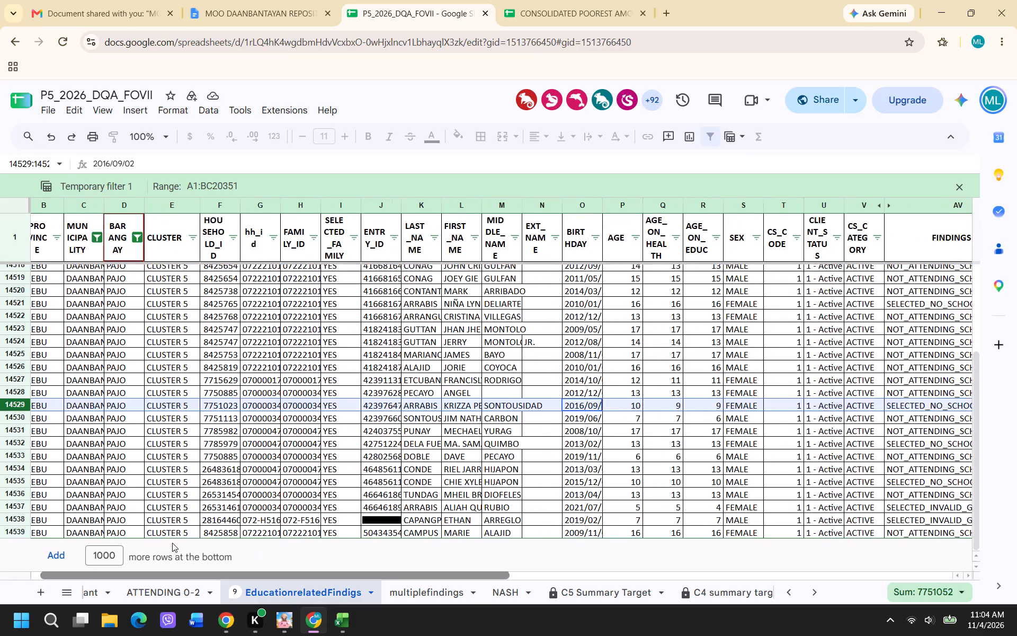
left_click_drag(172, 543, 142, 542)
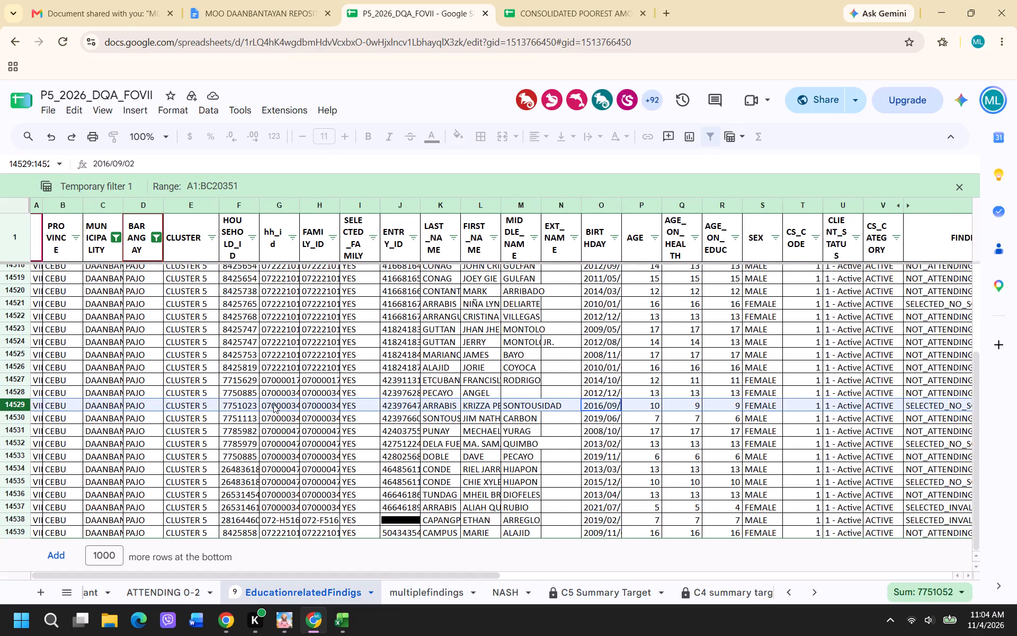
left_click(273, 404)
key("ctrl+c")
key("alt+Tab")
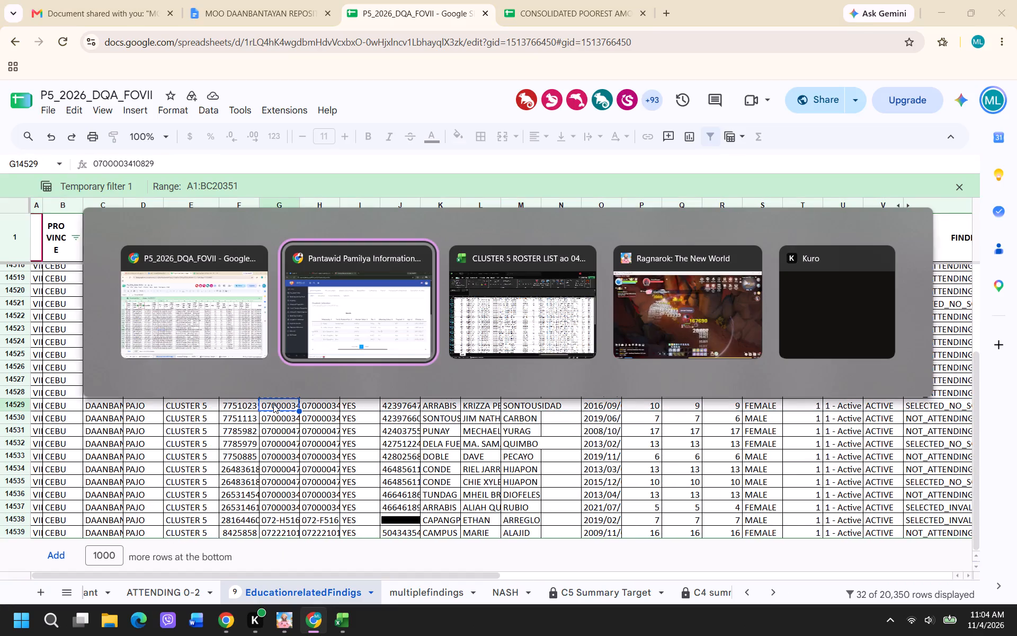
scroll(312, 315, "up", 11)
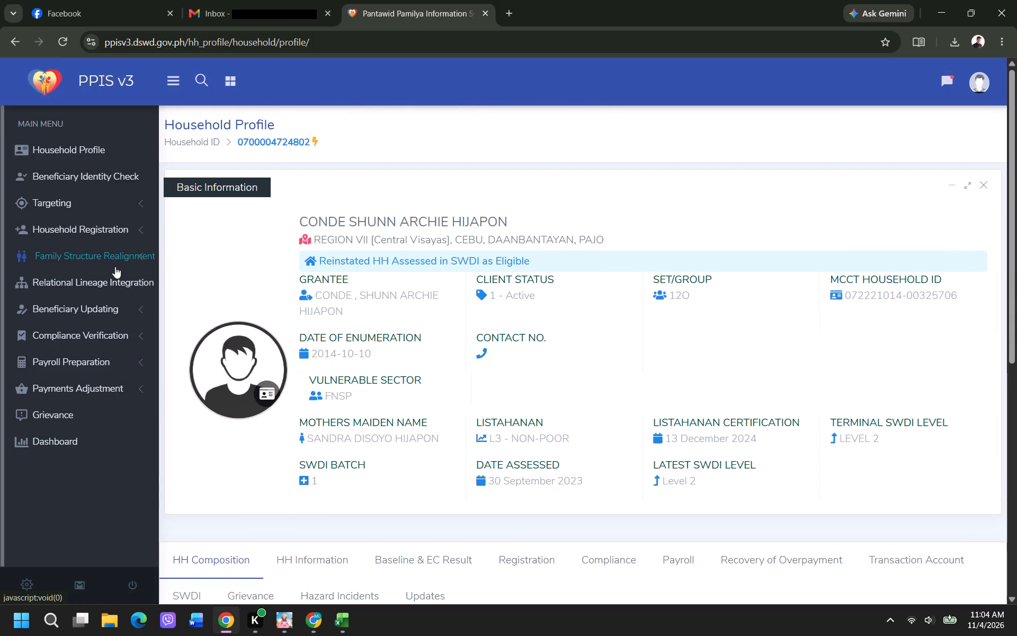
left_click(87, 310)
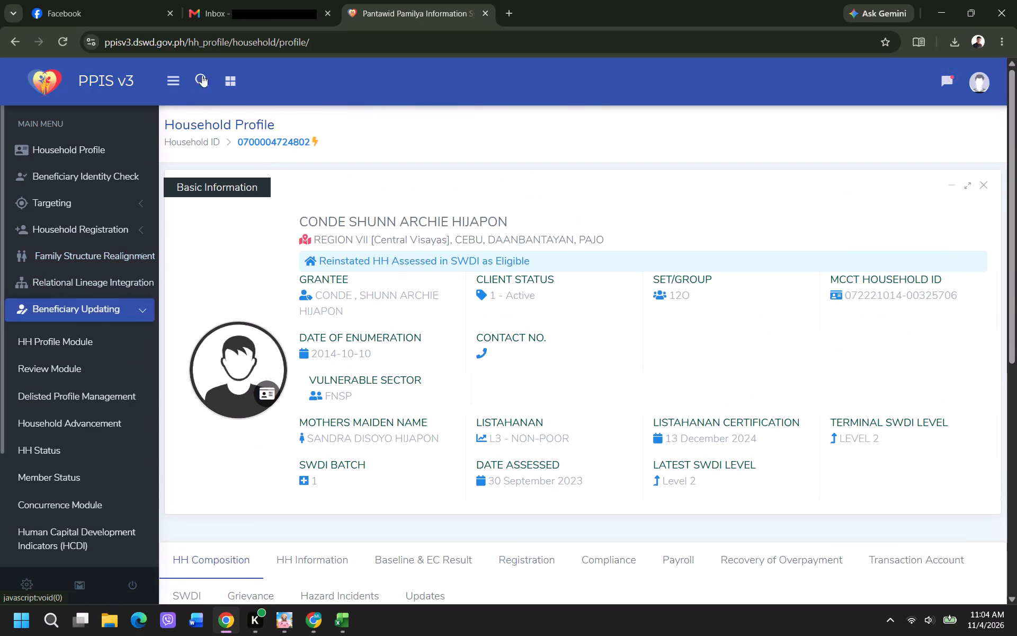
left_click(71, 340)
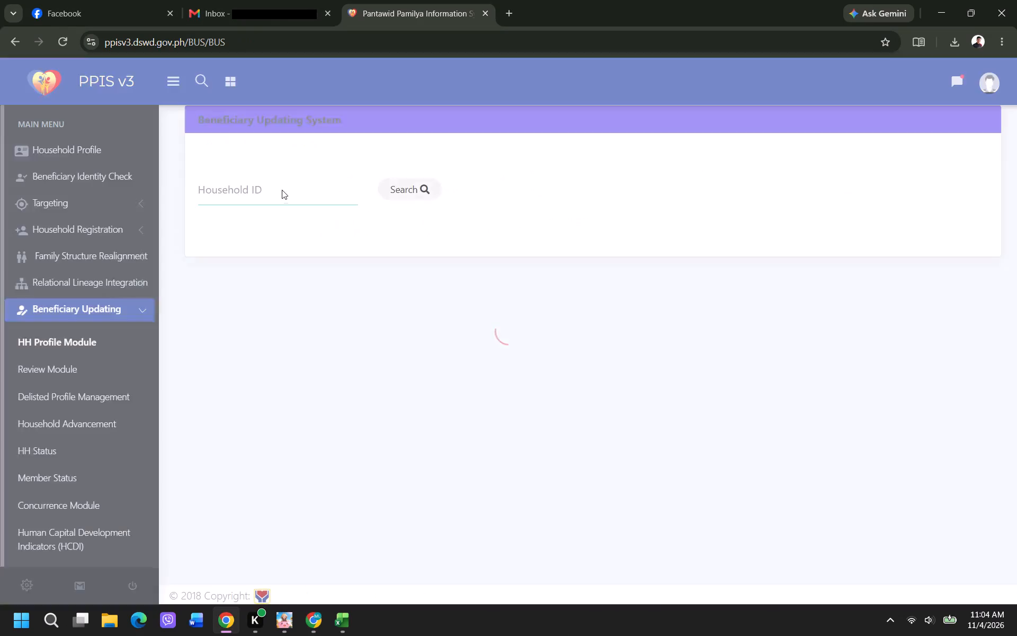
left_click(283, 182)
key("ctrl+v")
key("Return")
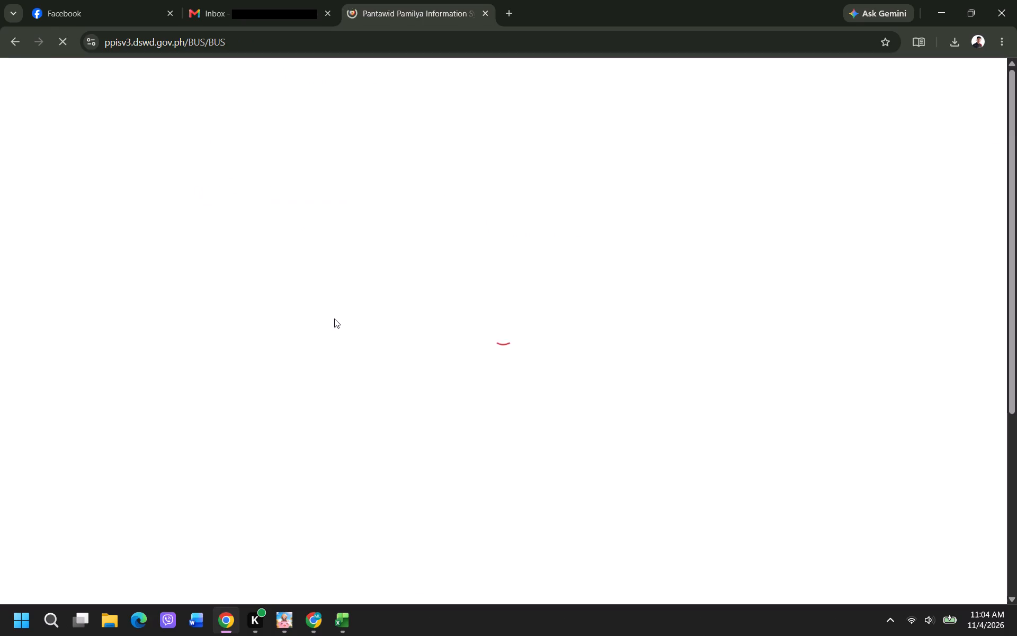
scroll(518, 368, "down", 5)
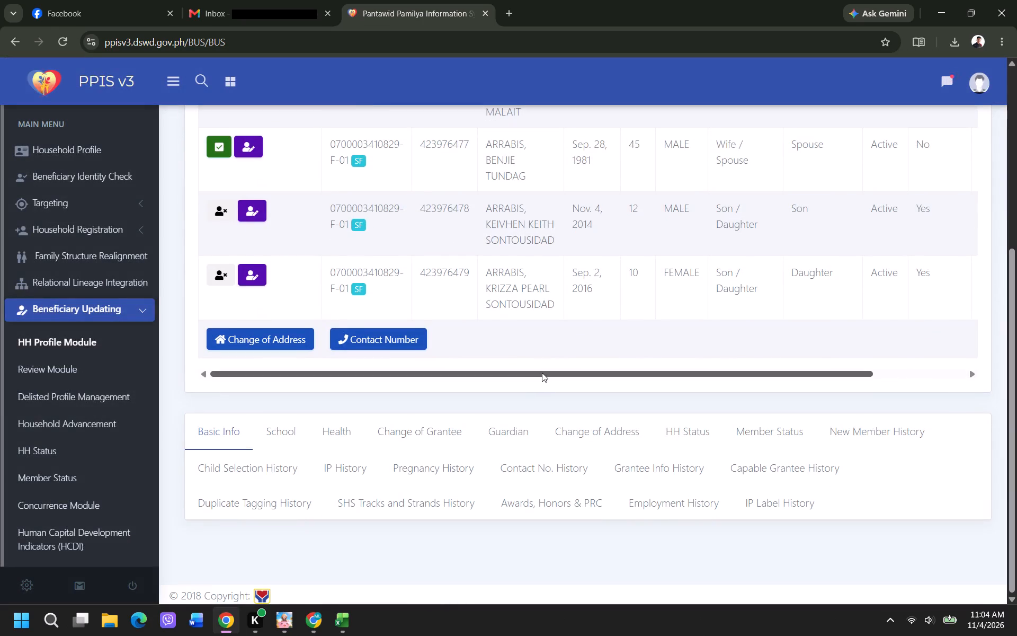
Check the child's first name in row 14529, then examine the matching member's School History entries in PPIS v3.
key("alt+Tab")
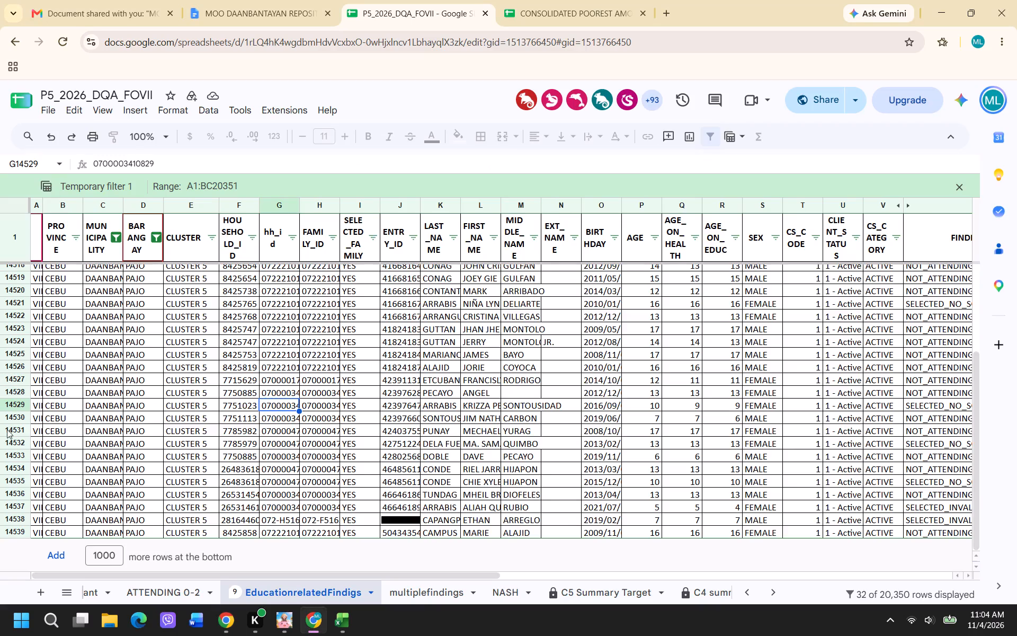
left_click(14, 404)
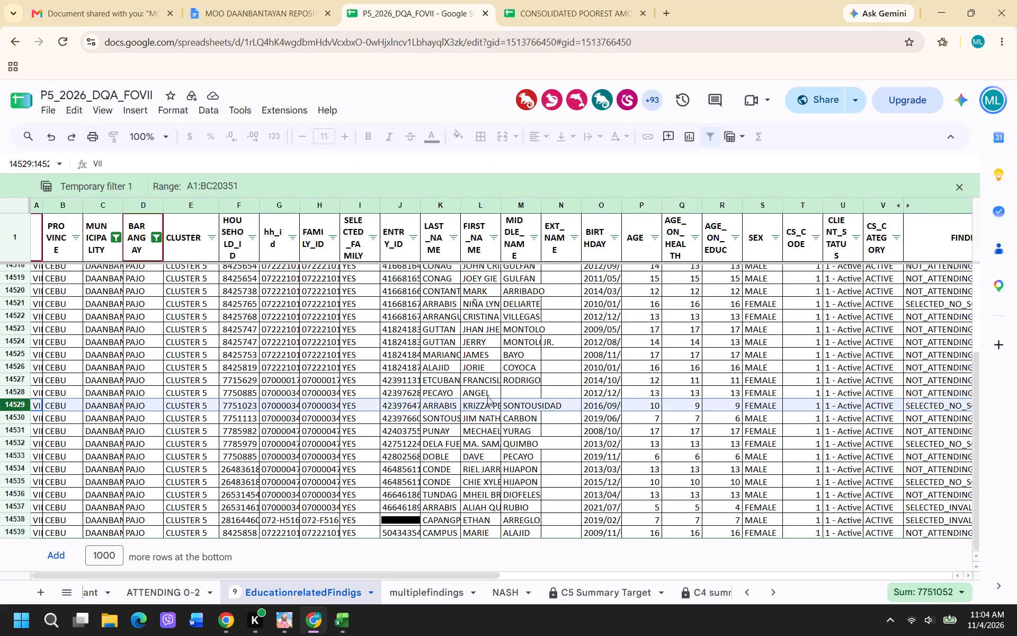
left_click(481, 405)
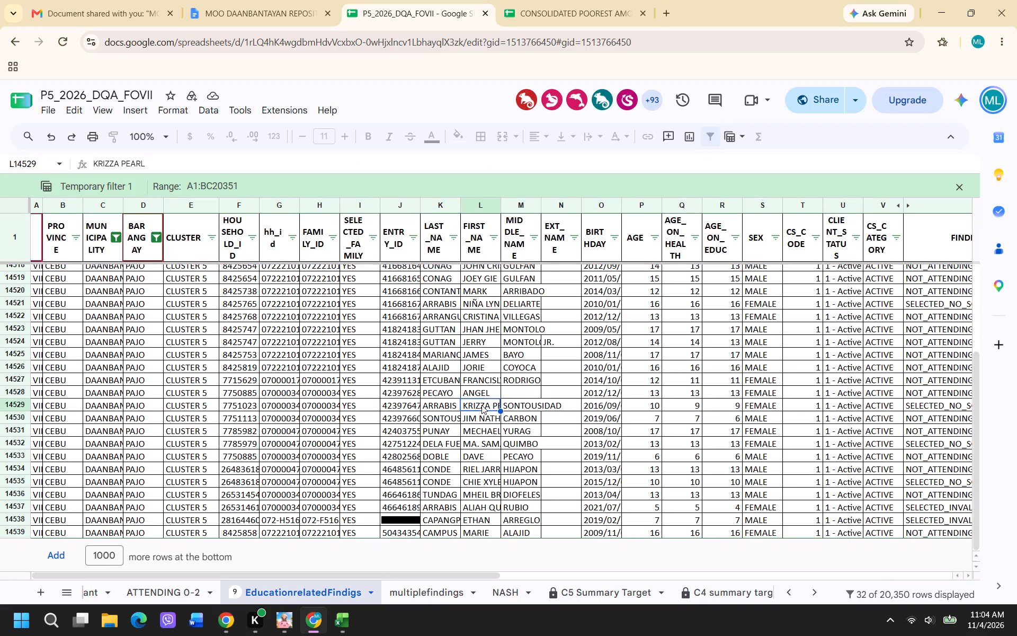
key("alt+Tab")
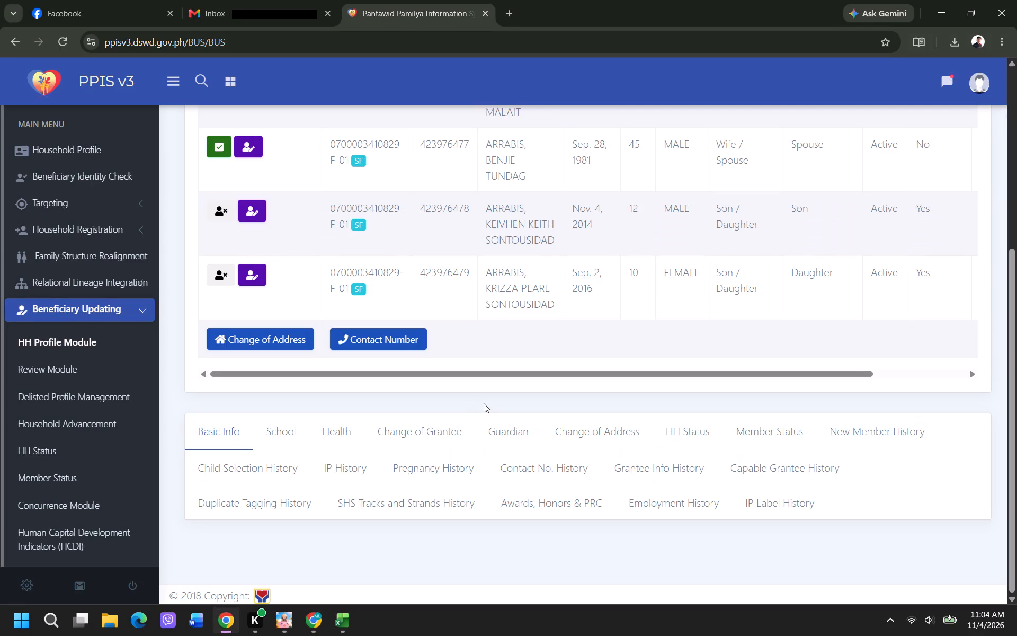
left_click(286, 428)
scroll(521, 442, "down", 5)
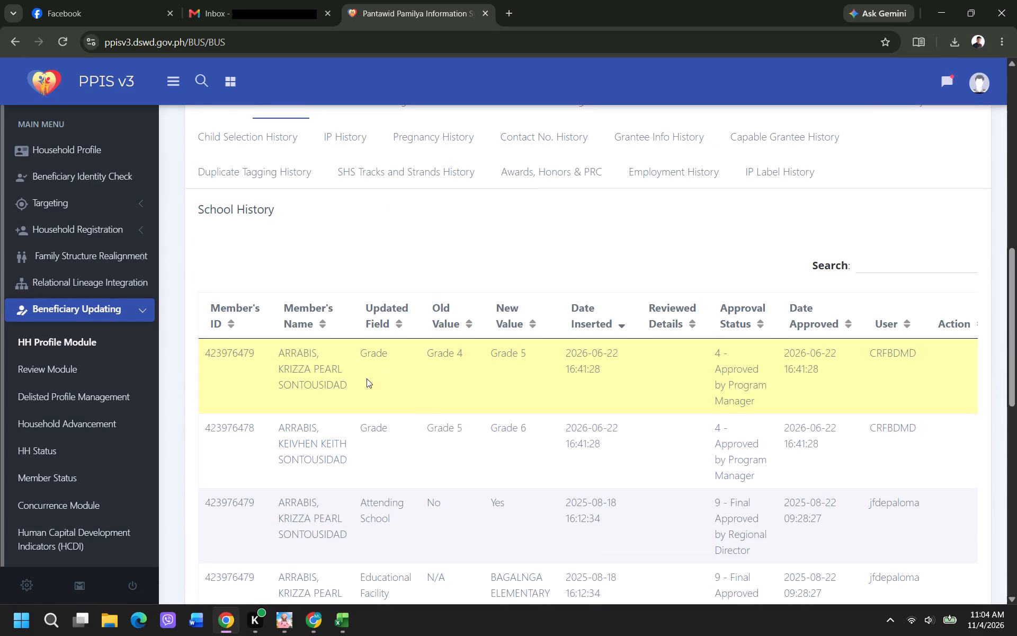
Back in the P5_2026_DQA_FOVII sheet, set the C/MLs remark in row 14529 to "With Submitted Certificate of NO CHANGES".
key("alt+Tab")
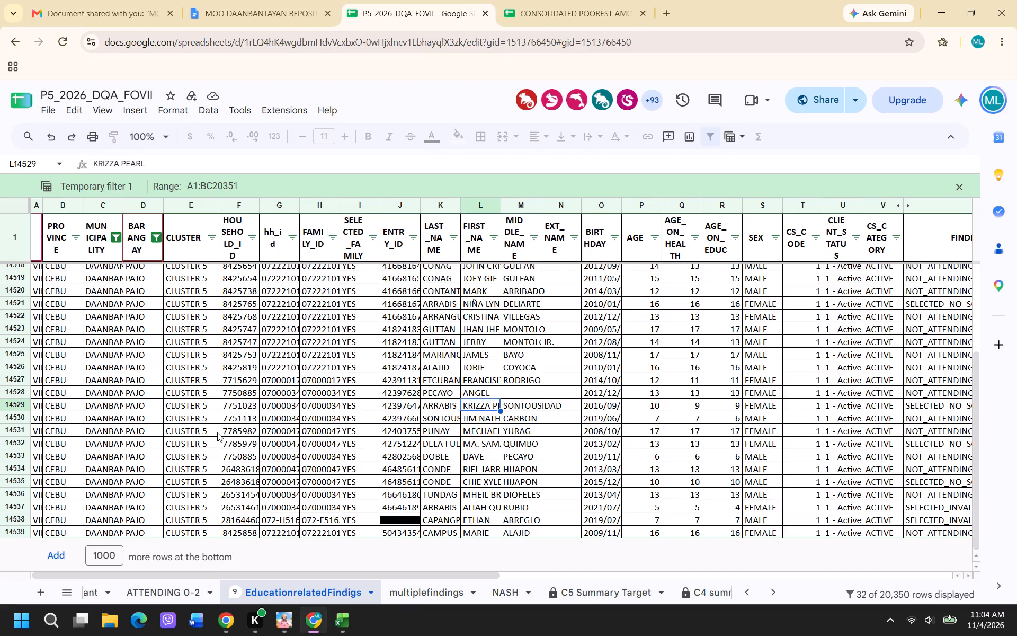
left_click_drag(491, 574, 574, 584)
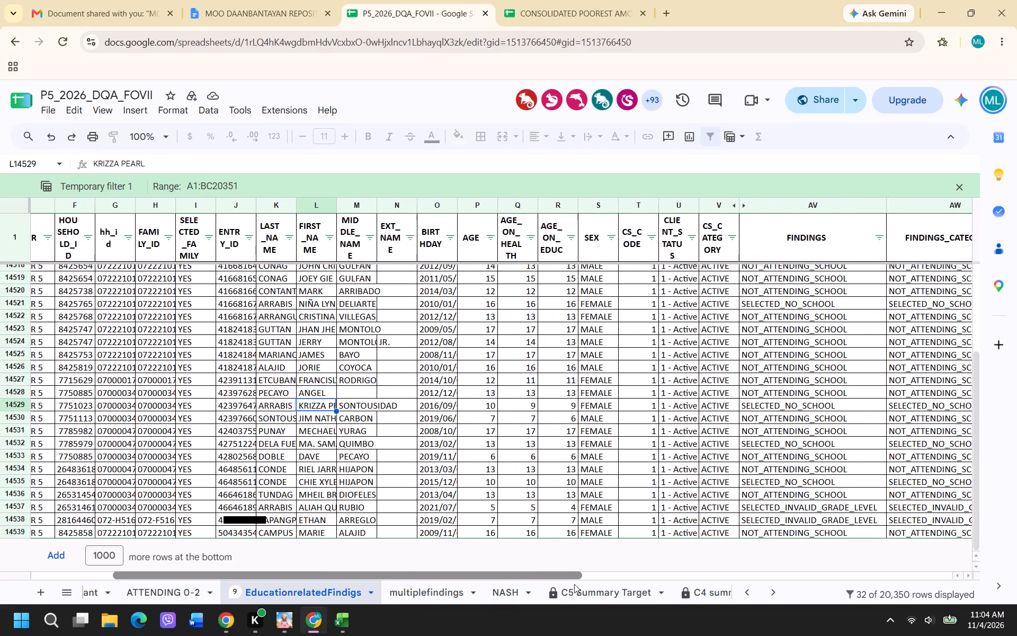
left_click_drag(574, 584, 789, 606)
left_click(636, 404)
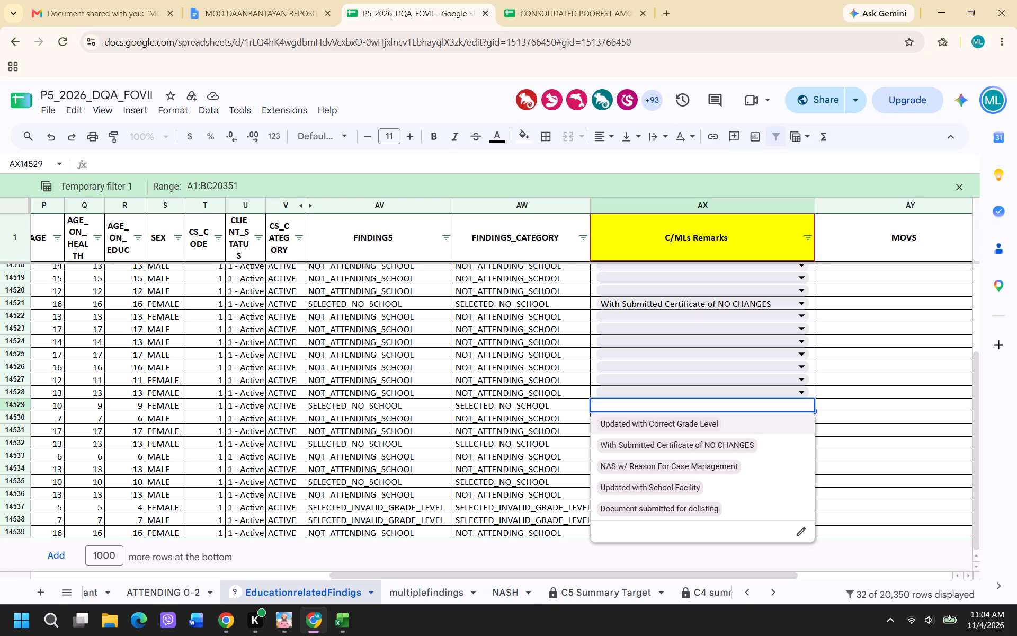
left_click(649, 450)
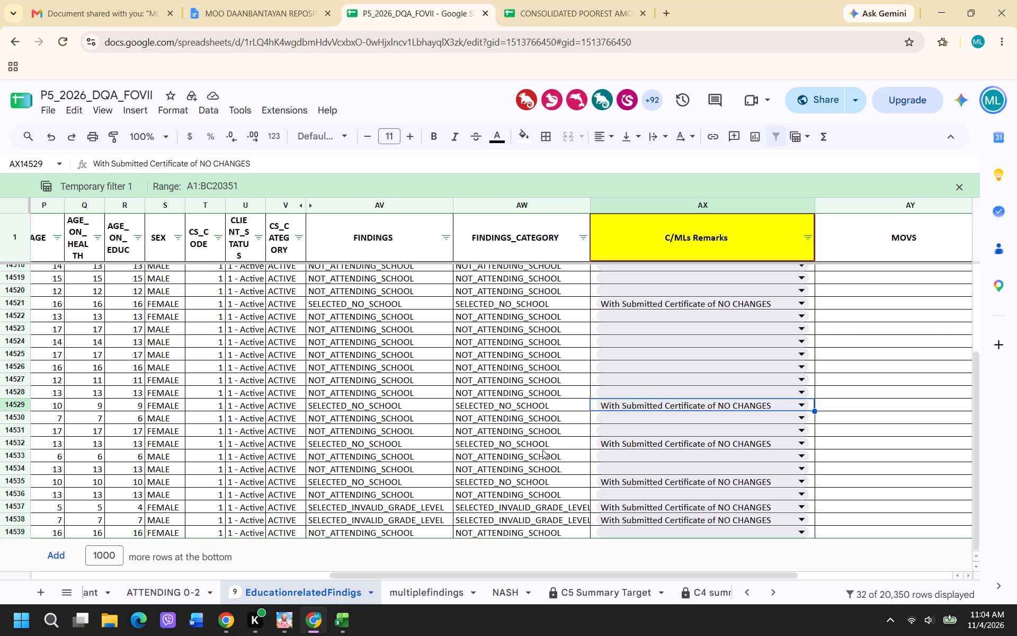
Change the BARANGAY filter from PAJO only to all 20 barangays in the EducationrelatedFindigs sheet.
scroll(555, 322, "up", 1)
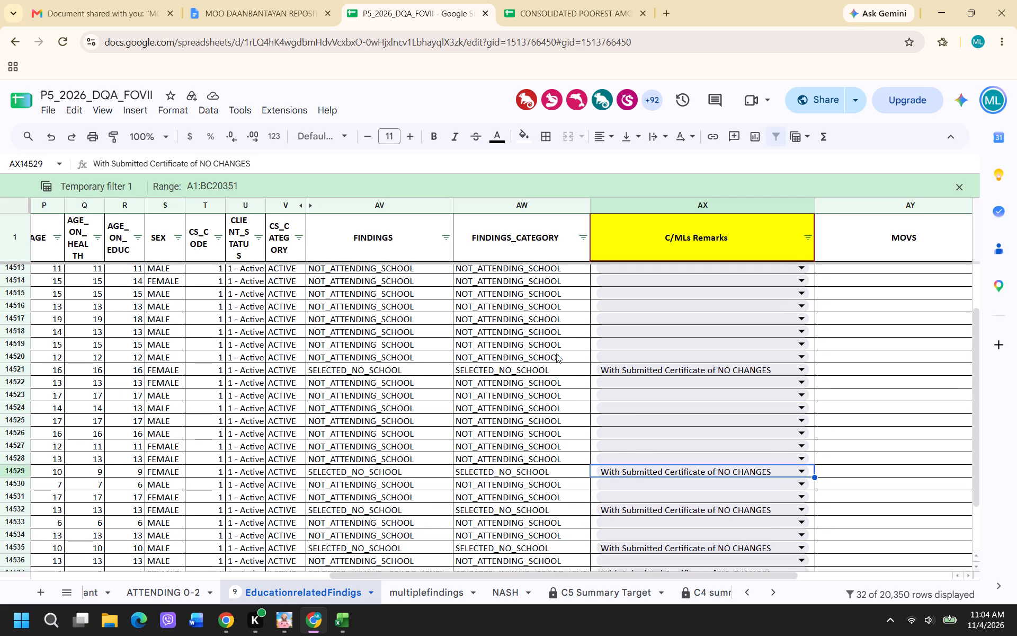
scroll(554, 371, "up", 6)
scroll(876, 363, "up", 3)
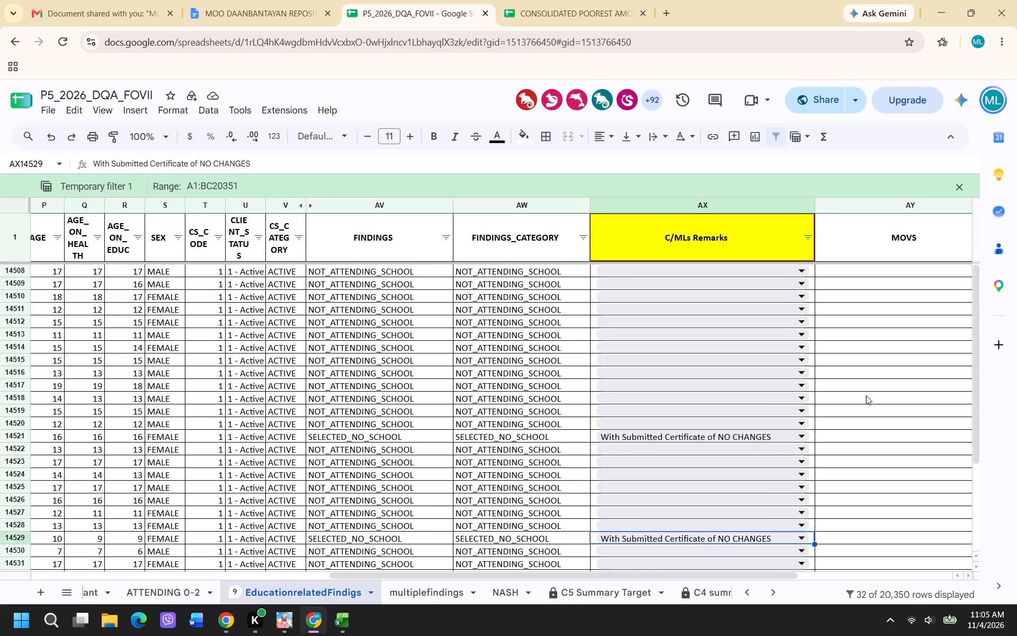
scroll(553, 547, "down", 1)
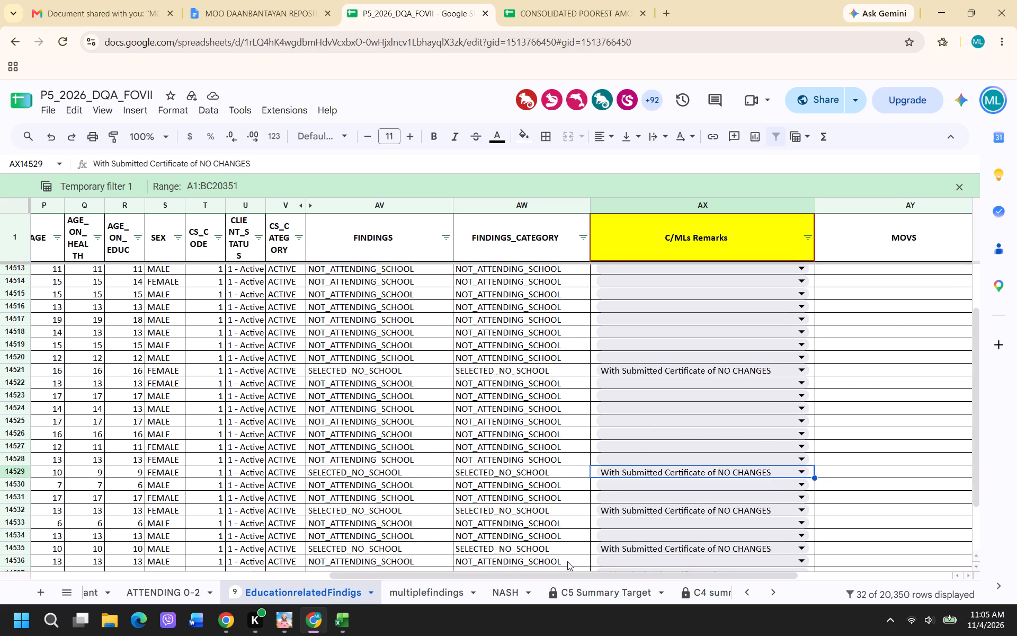
left_click_drag(569, 572, 94, 559)
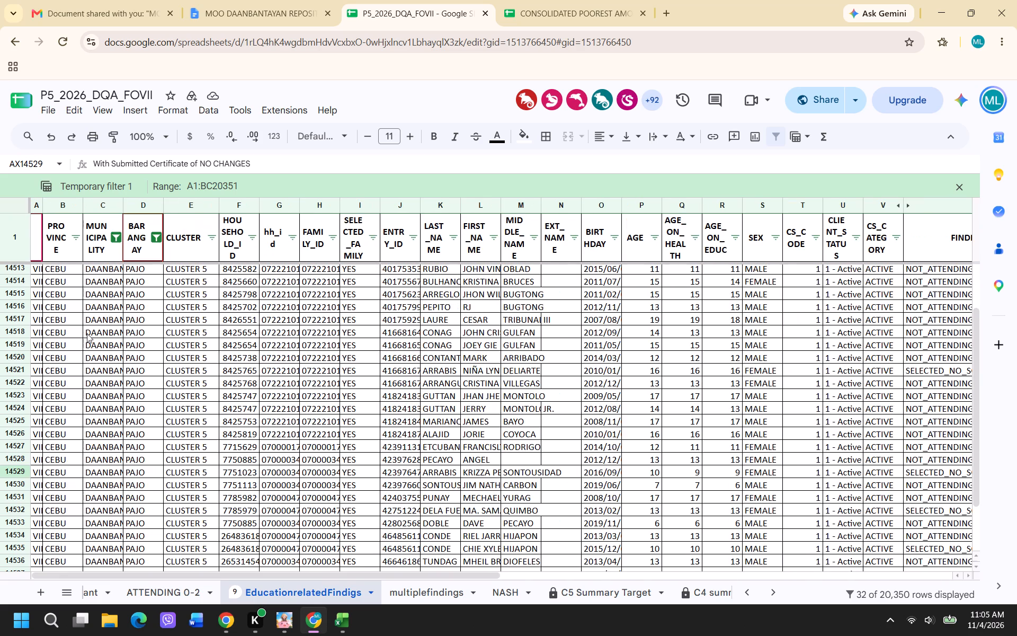
left_click(156, 235)
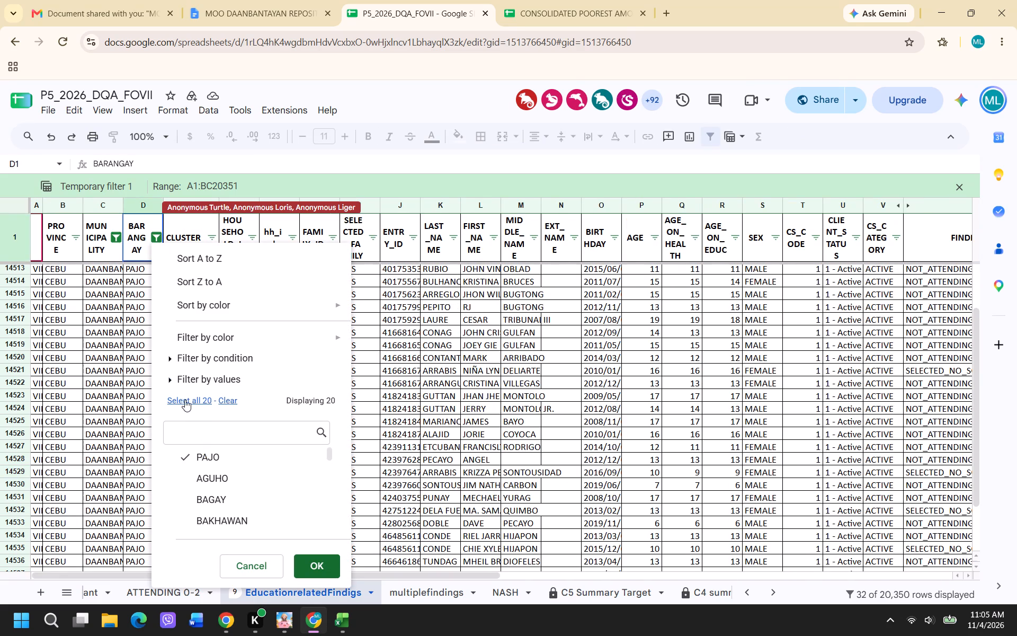
left_click(183, 400)
left_click(310, 567)
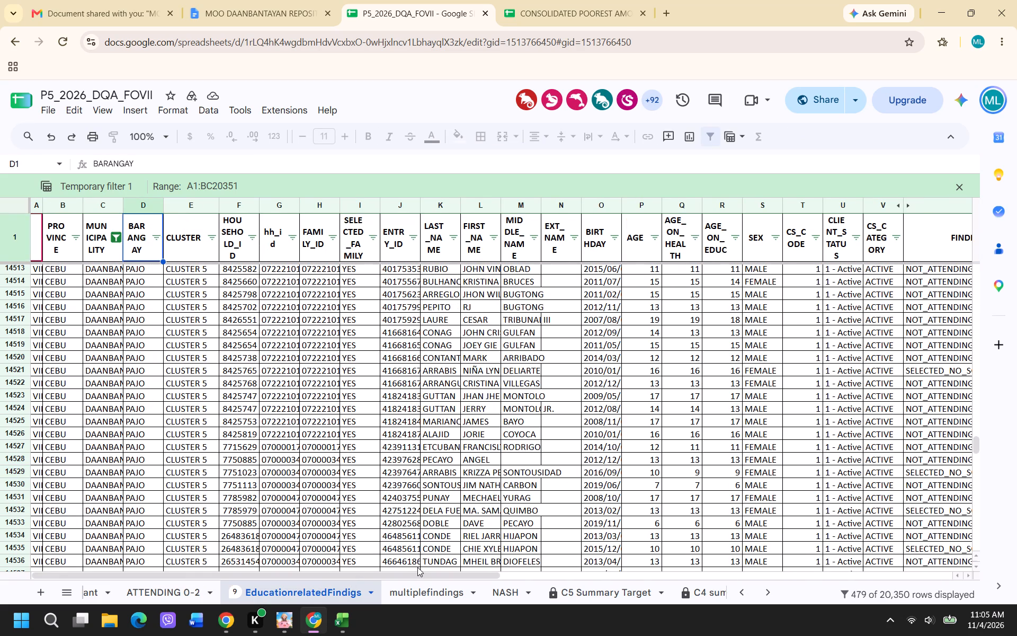
Examine the C/MLs Remarks and MOVS columns of the other Daanbantayan barangays for attached supporting documents.
left_click_drag(417, 576, 757, 567)
scroll(869, 446, "up", 2)
scroll(831, 506, "down", 1)
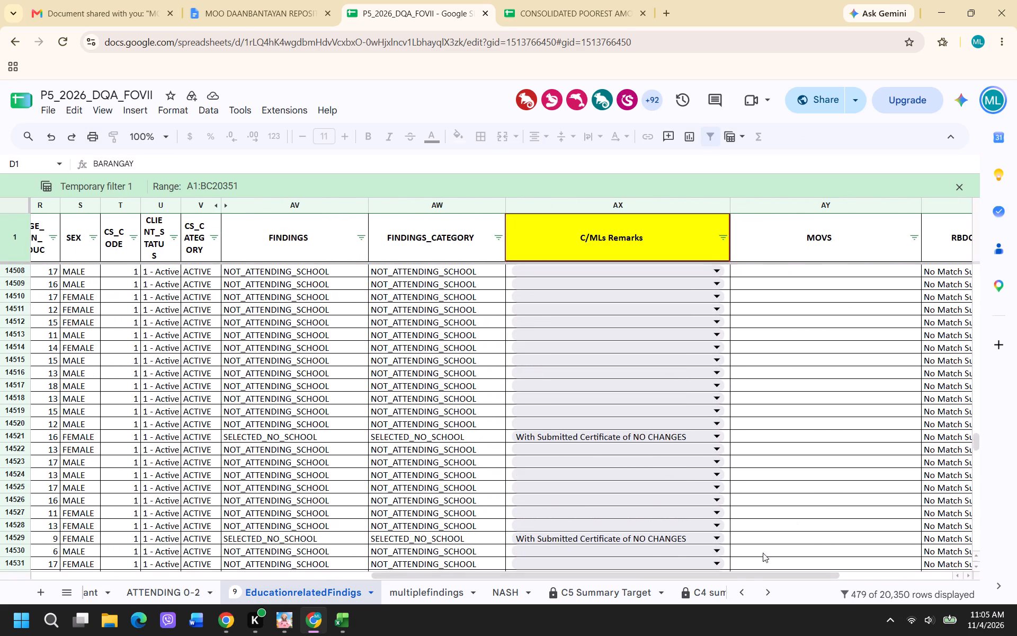
left_click_drag(757, 576, 793, 580)
scroll(745, 516, "up", 9)
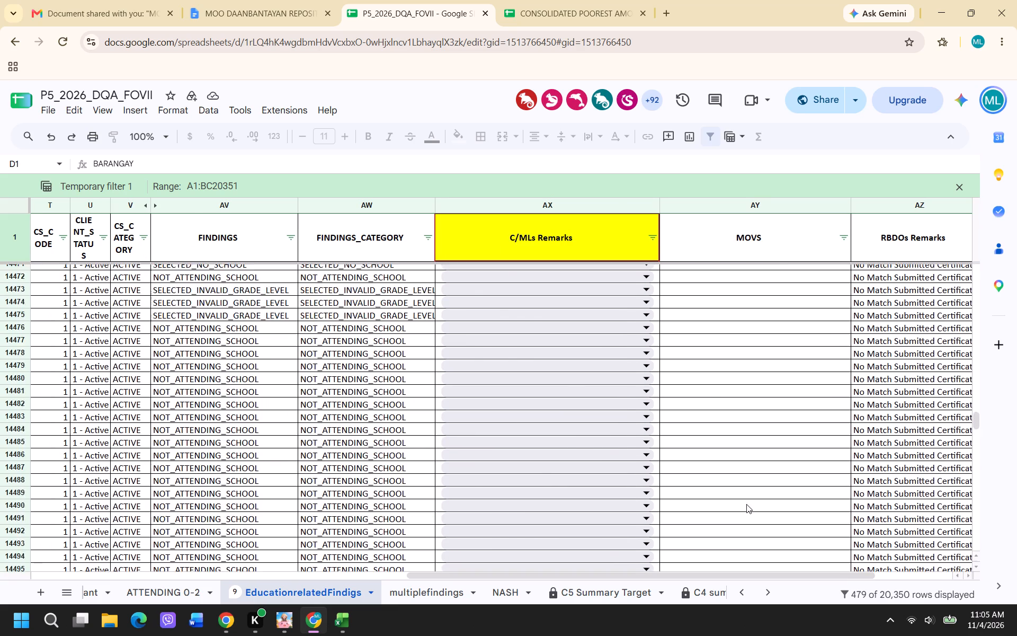
scroll(746, 504, "up", 7)
scroll(772, 504, "down", 5)
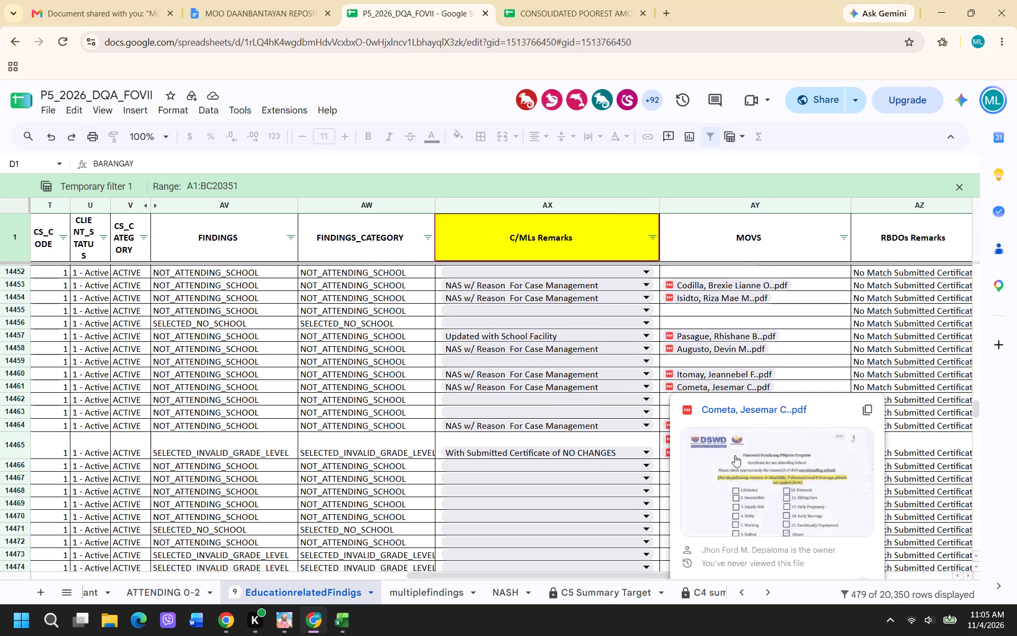
Open the MOVS PDF attached in row 14461 and read its Certificate for not Attending School.
left_click(734, 408)
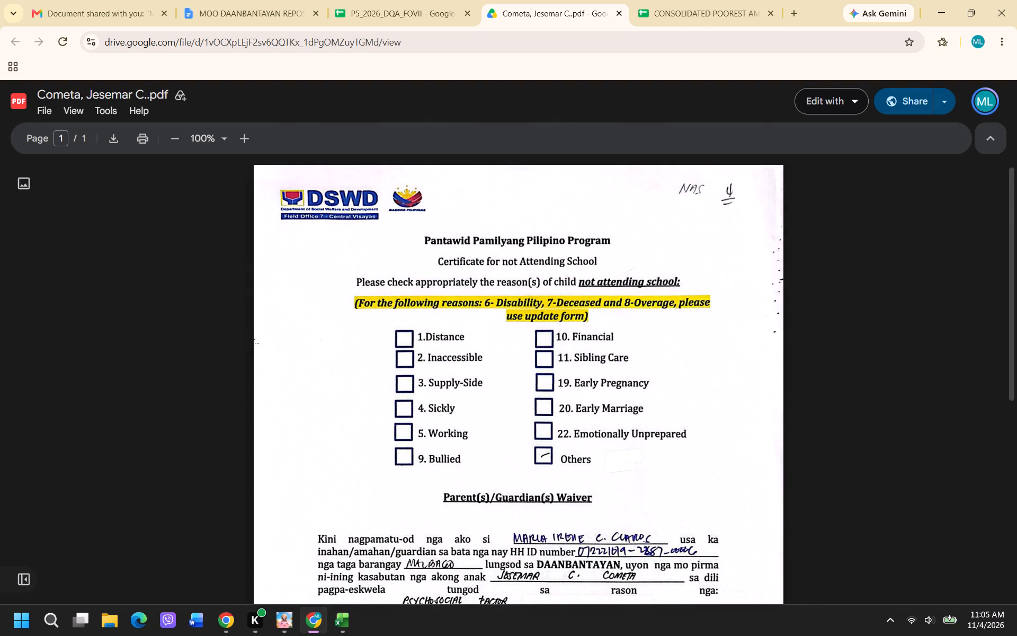
scroll(480, 380, "down", 6)
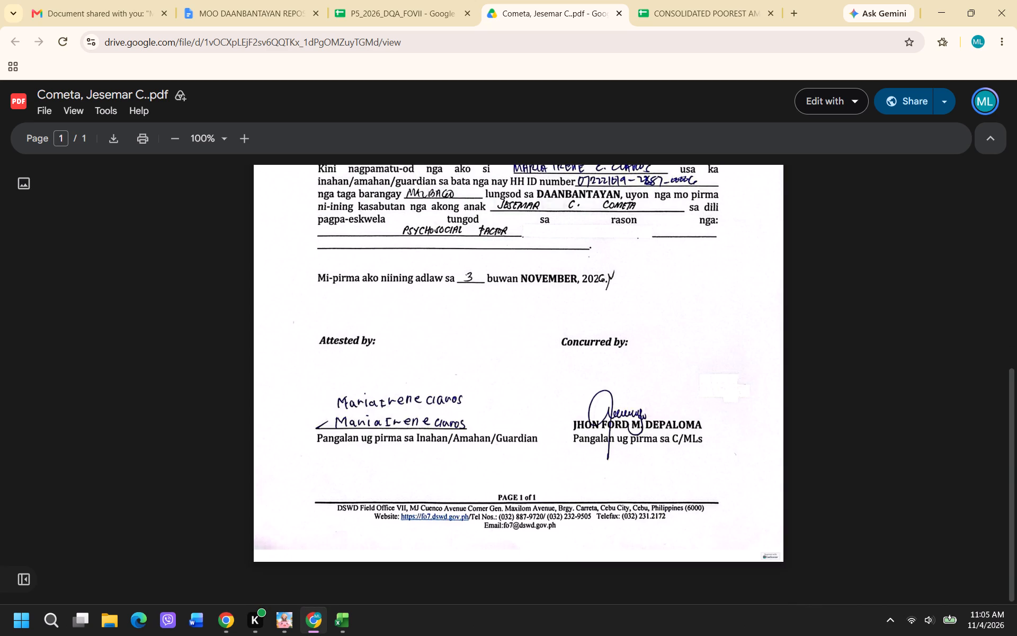
scroll(502, 365, "up", 5)
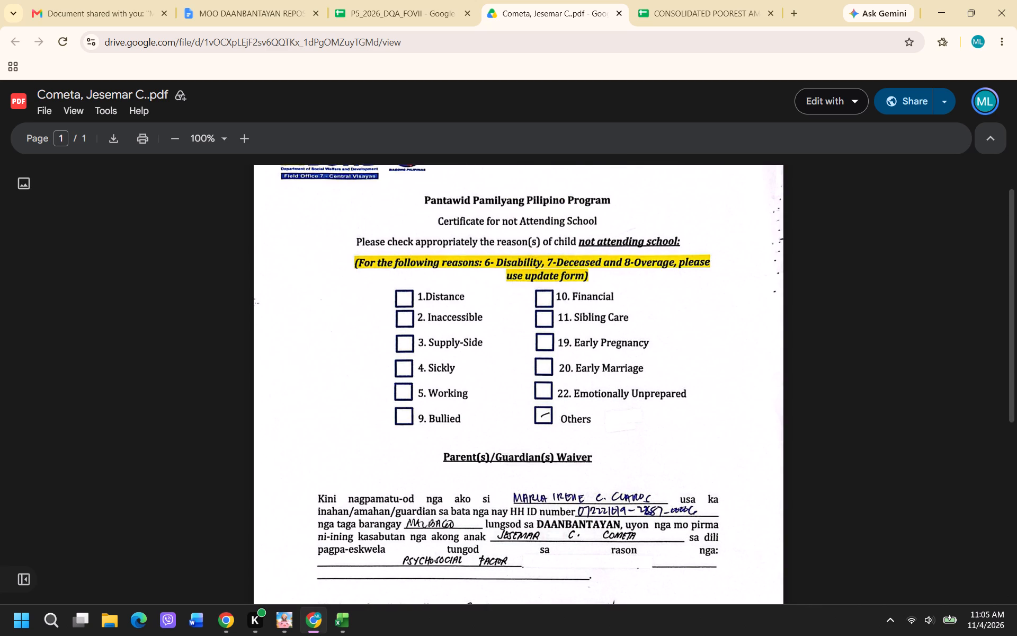
Review the upper part of the Certificate for not Attending School, close the PDF and return to the P5_2026_DQA_FOVII sheet.
scroll(717, 264, "up", 1)
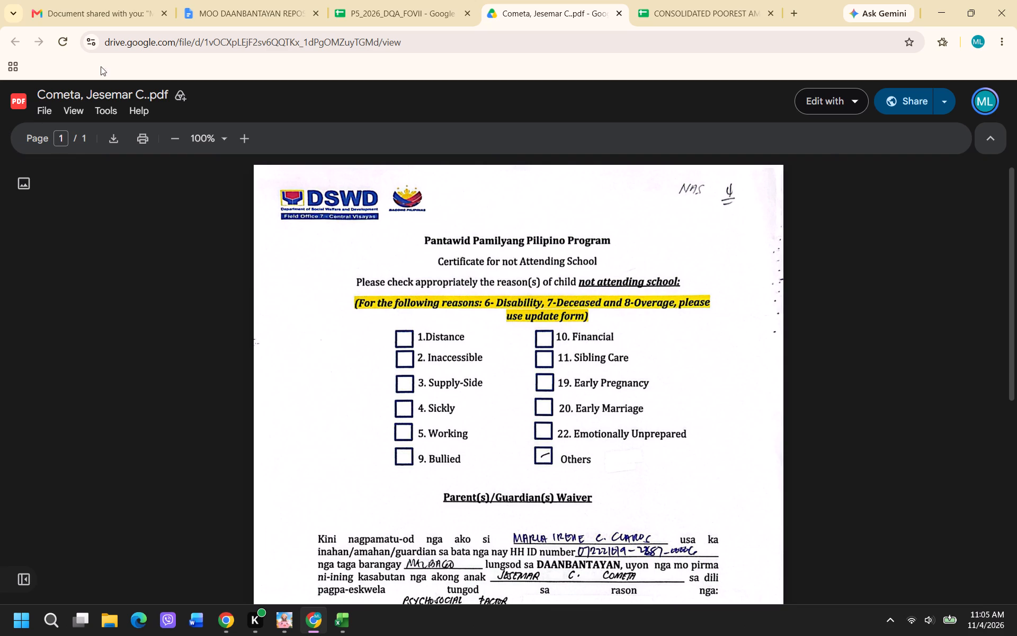
left_click(618, 13)
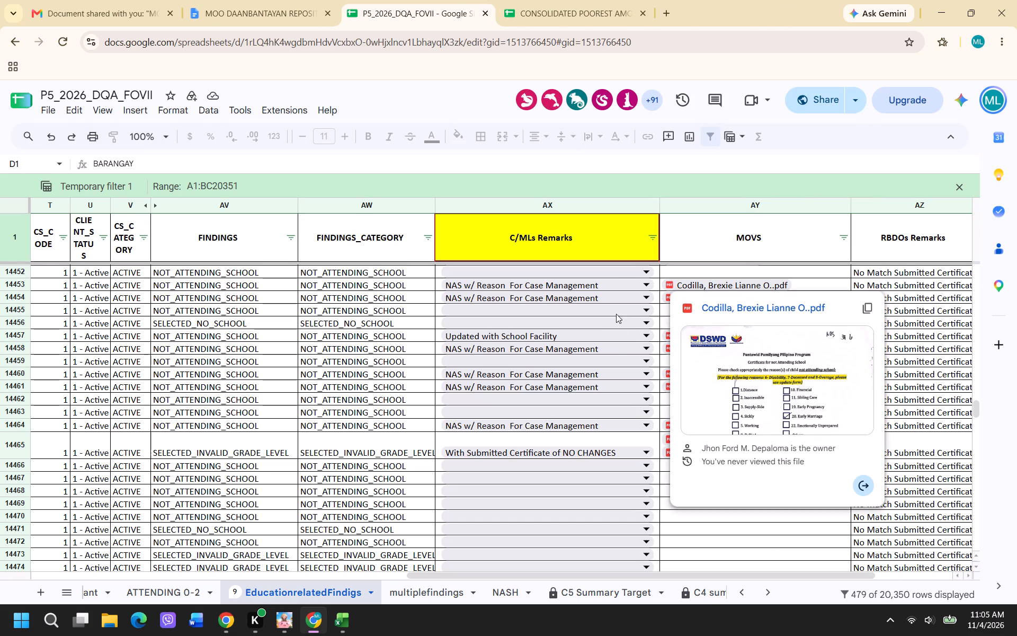
Open the Val Report PDF attached in the MOVS column of row 14465 and read the validation report through its recommendation and signatories.
left_click(784, 270)
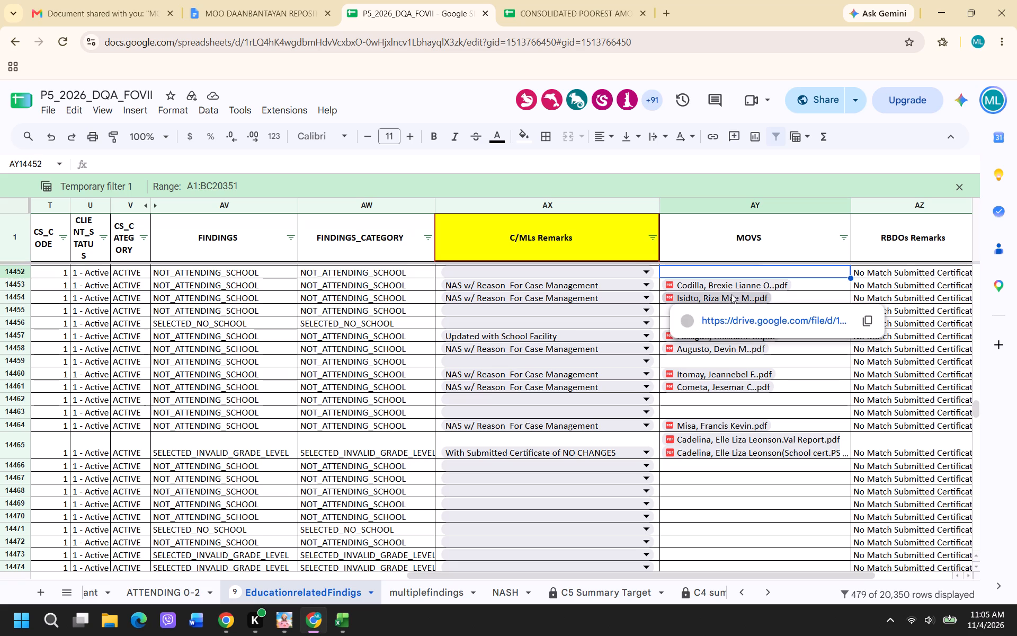
left_click(824, 286)
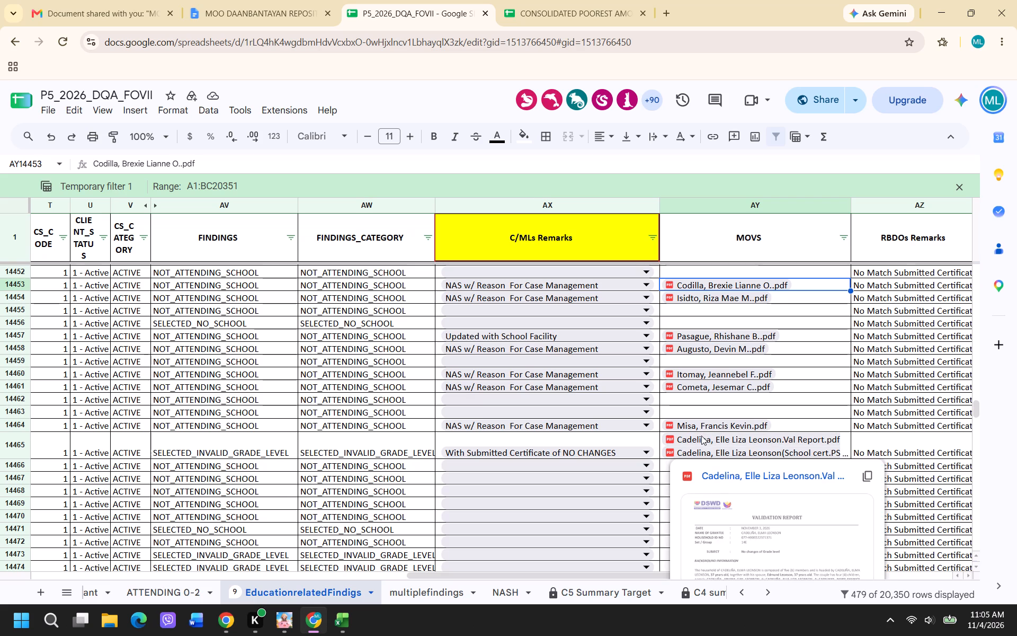
left_click(720, 474)
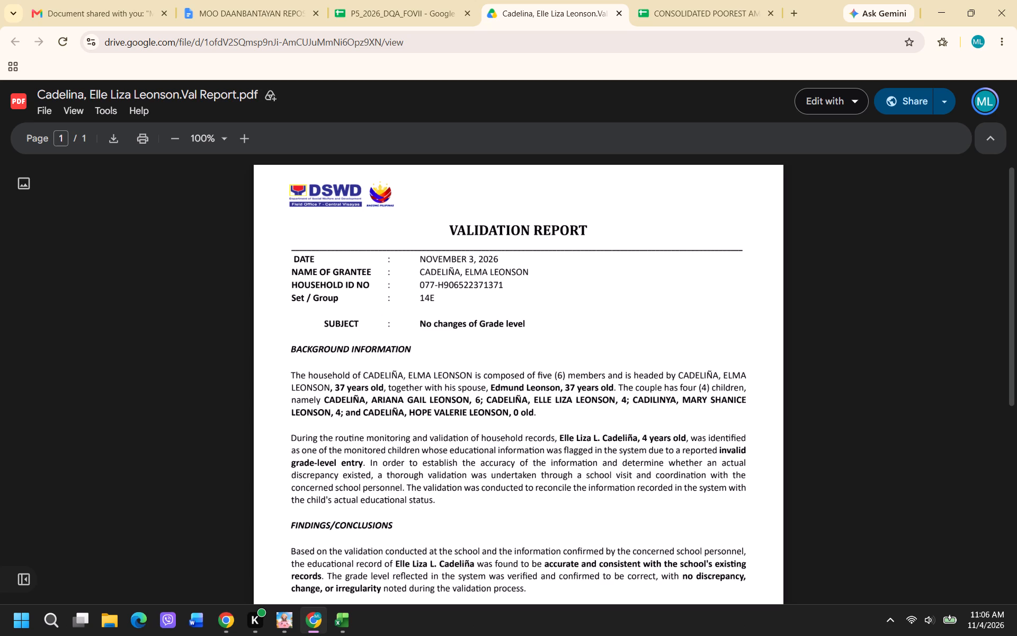
scroll(447, 381, "down", 2)
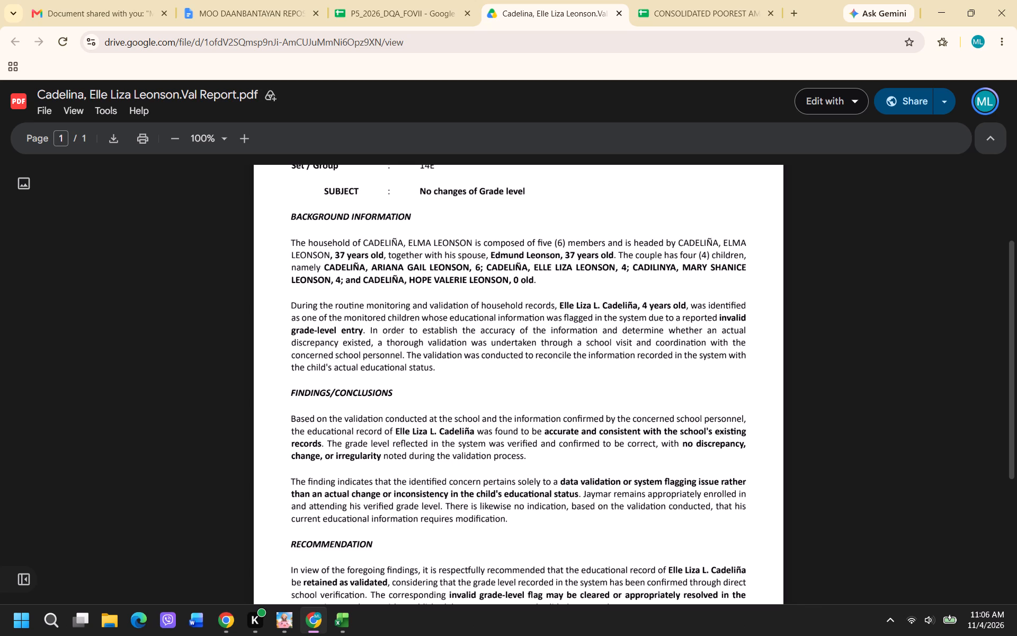
scroll(447, 382, "down", 5)
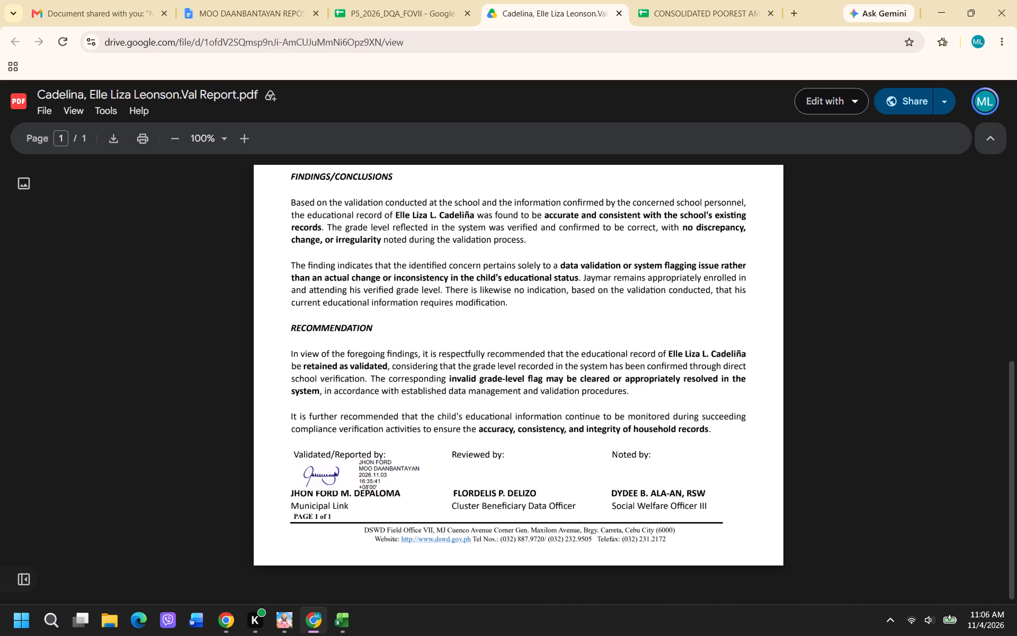
scroll(506, 334, "up", 4)
scroll(501, 336, "down", 4)
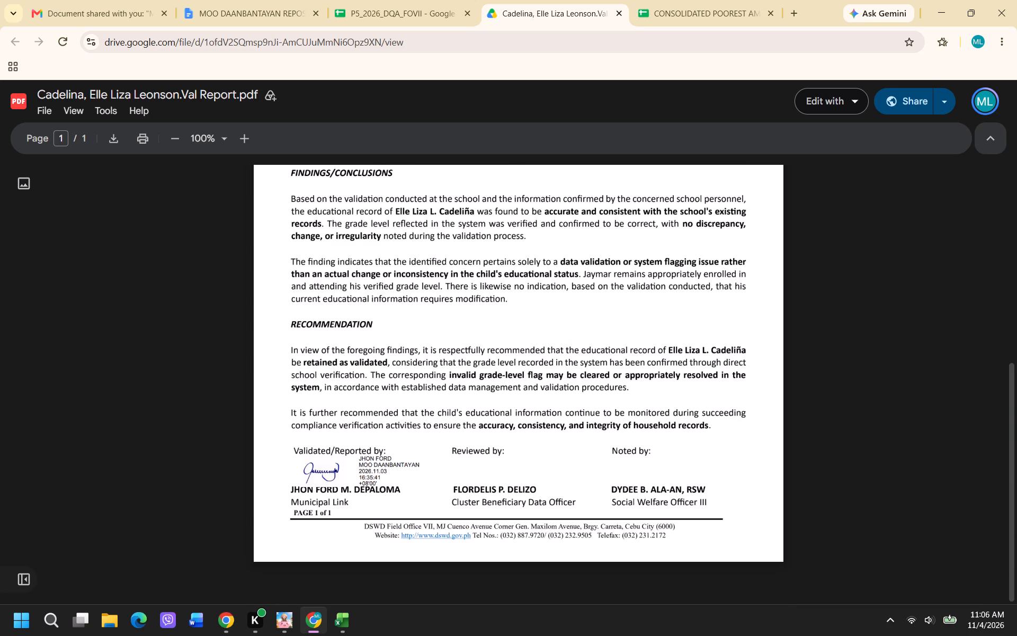
scroll(515, 360, "up", 5)
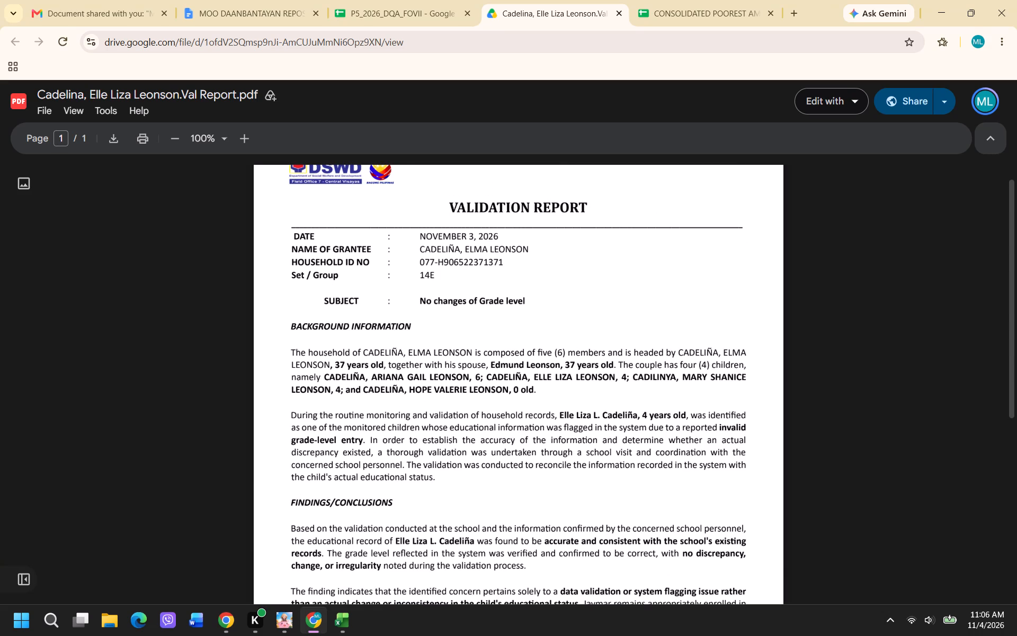
scroll(510, 364, "up", 1)
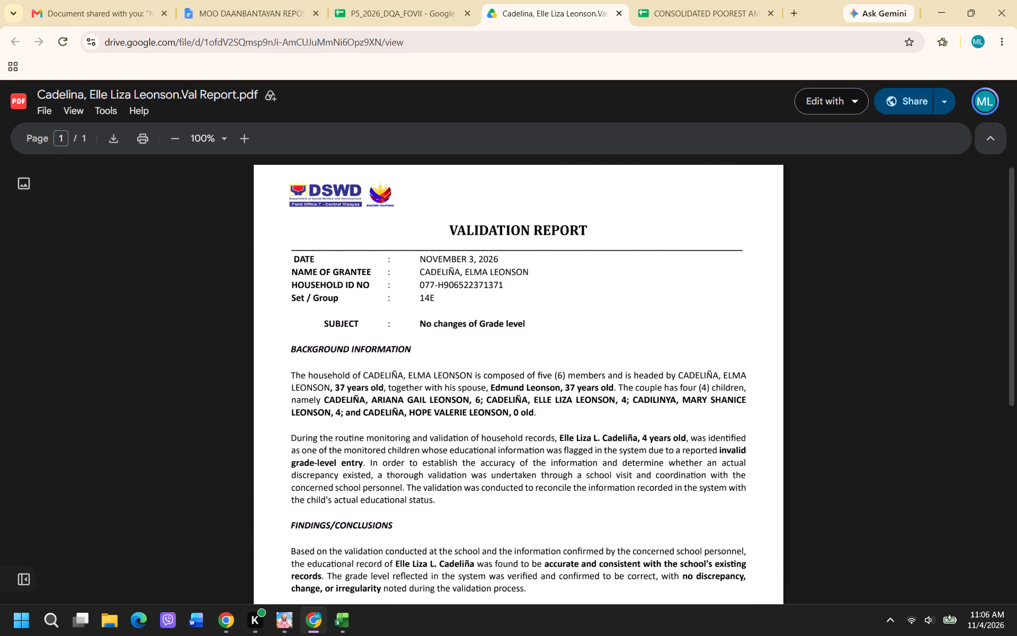
Download the Val Report PDF, close its preview and return to the P5_2026_DQA_FOVII sheet.
scroll(510, 364, "up", 1)
left_click(112, 140)
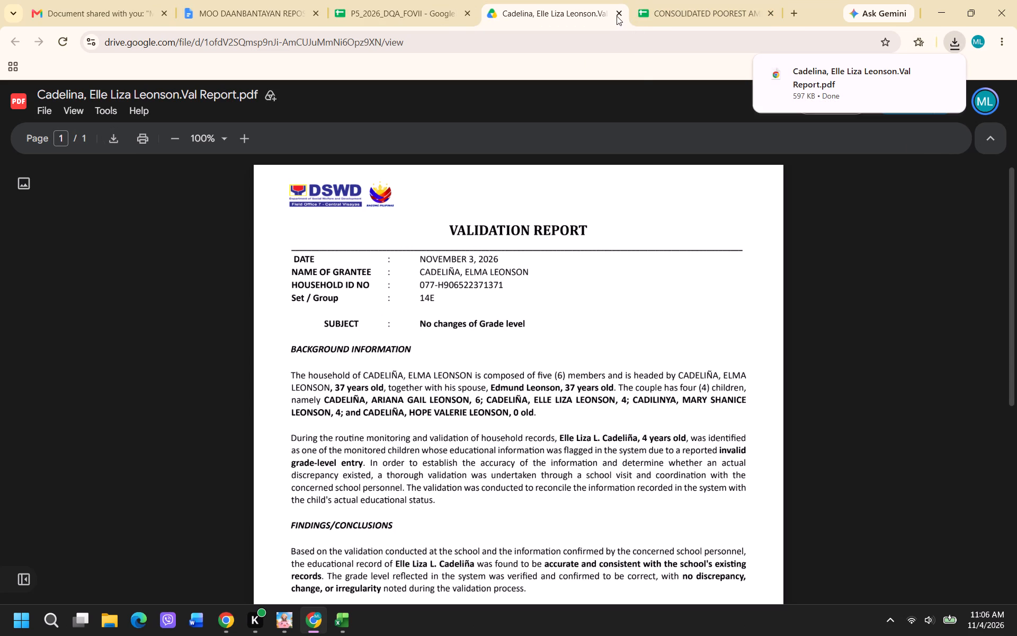
left_click(619, 13)
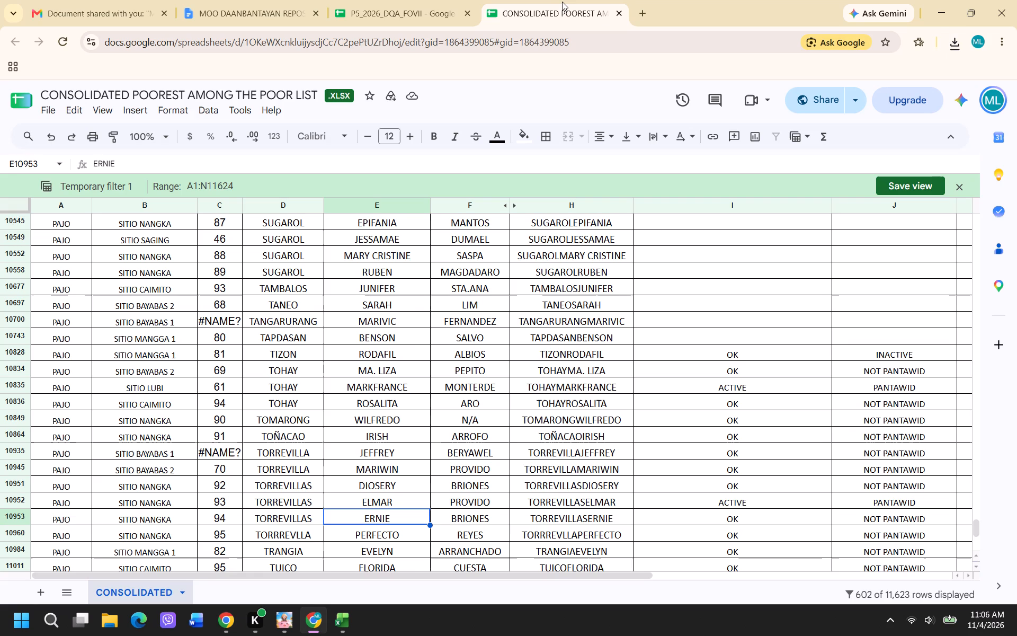
left_click(562, 2)
left_click(348, 2)
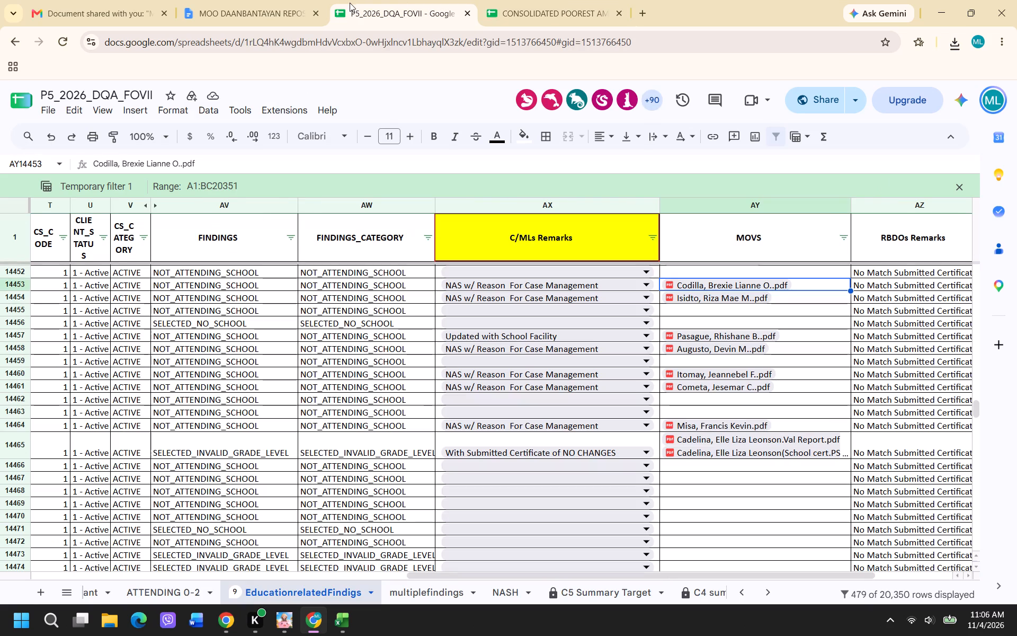
Bring up the MOO DAANBANTAYAN REPOSITORY document and close it.
left_click(241, 5)
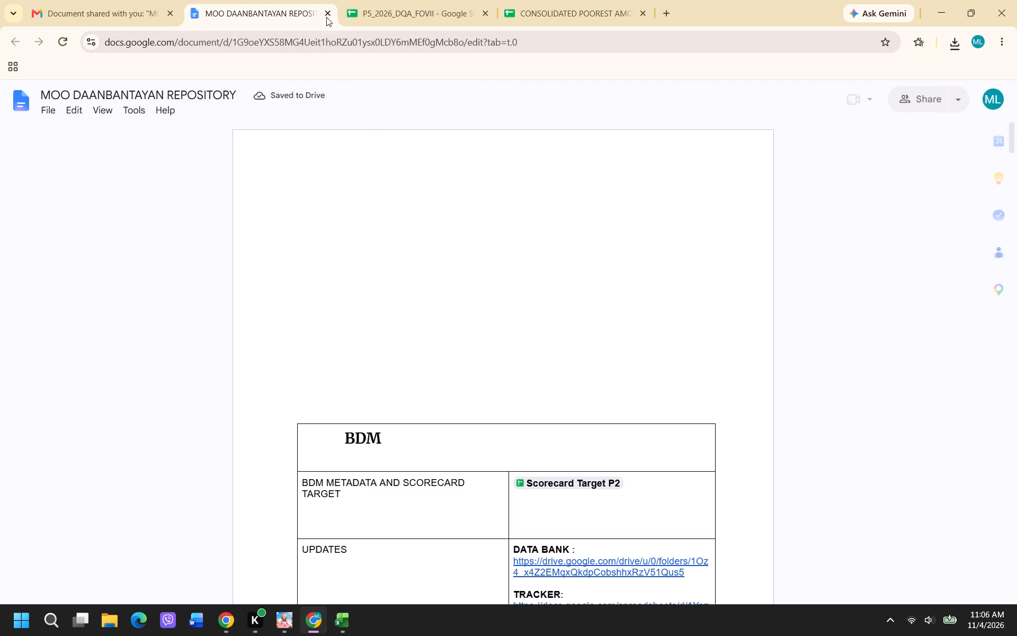
left_click(327, 12)
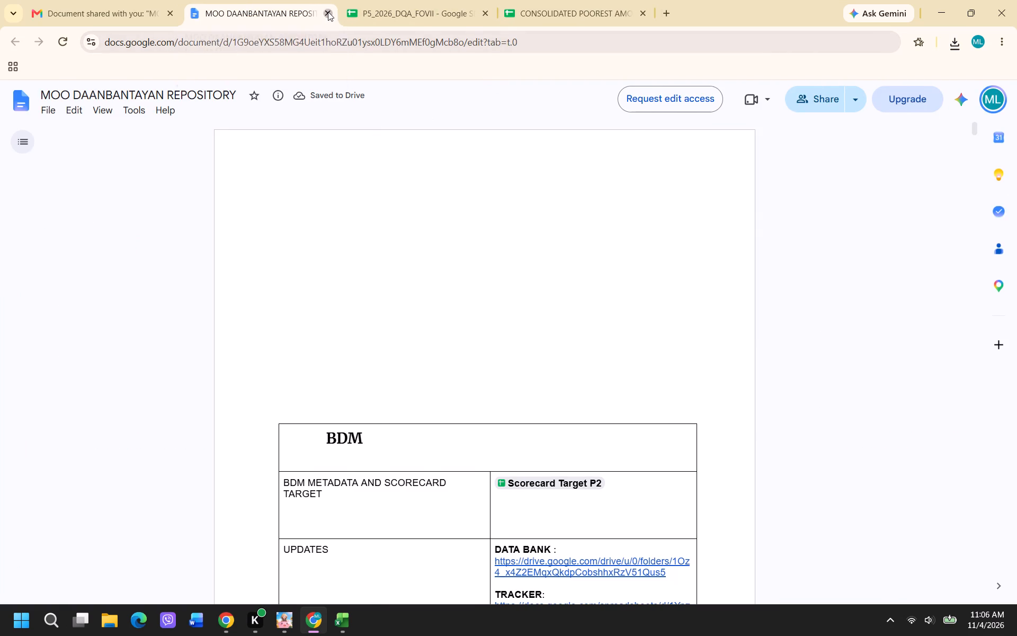
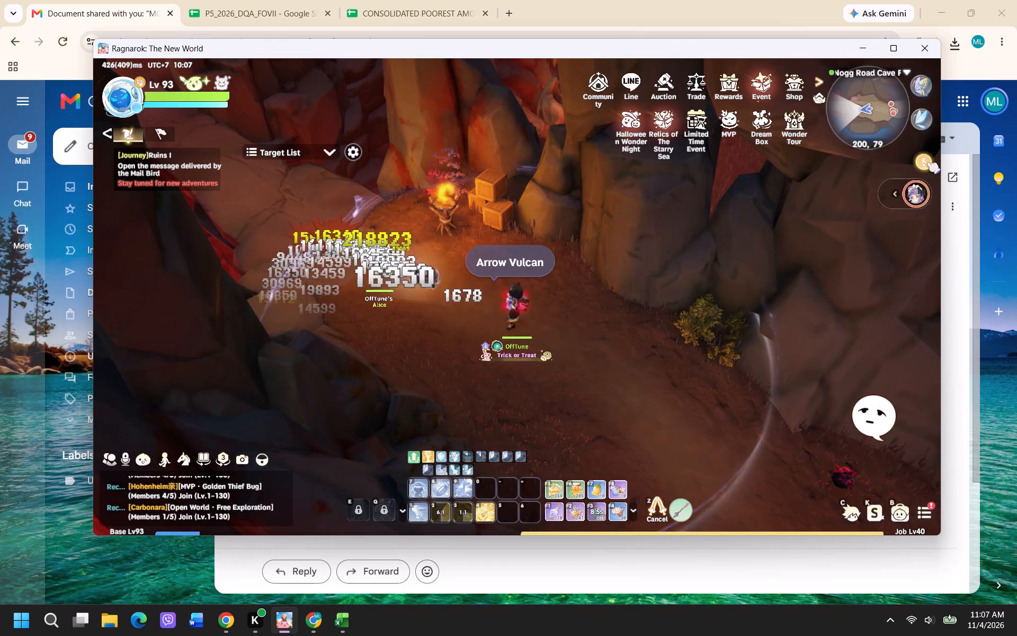
In the Ragnarok: The New World game, check the Mimic Chests status and close its window.
left_click(840, 173)
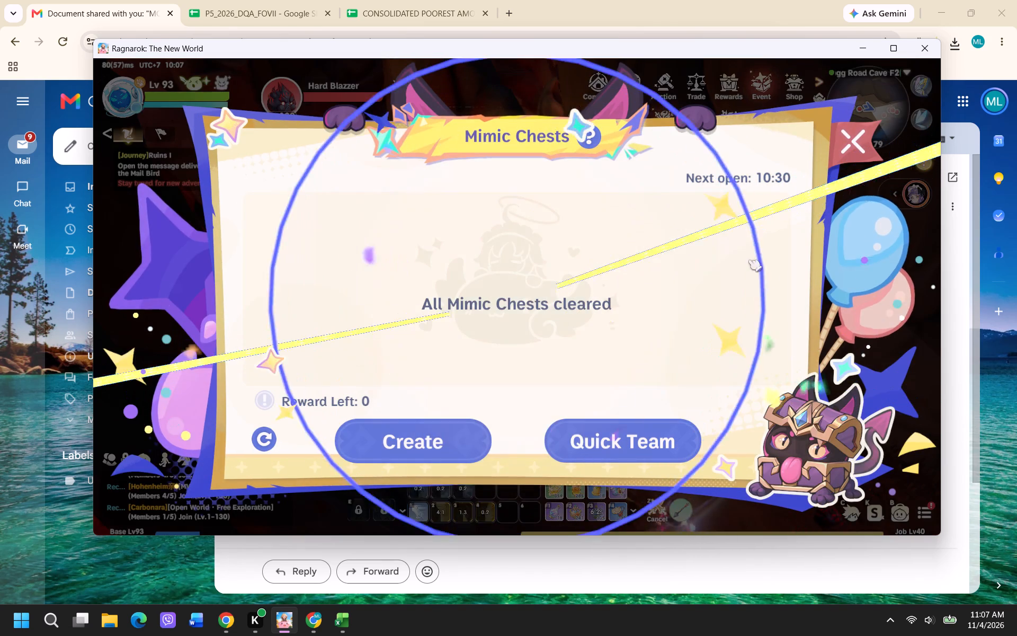
left_click(857, 146)
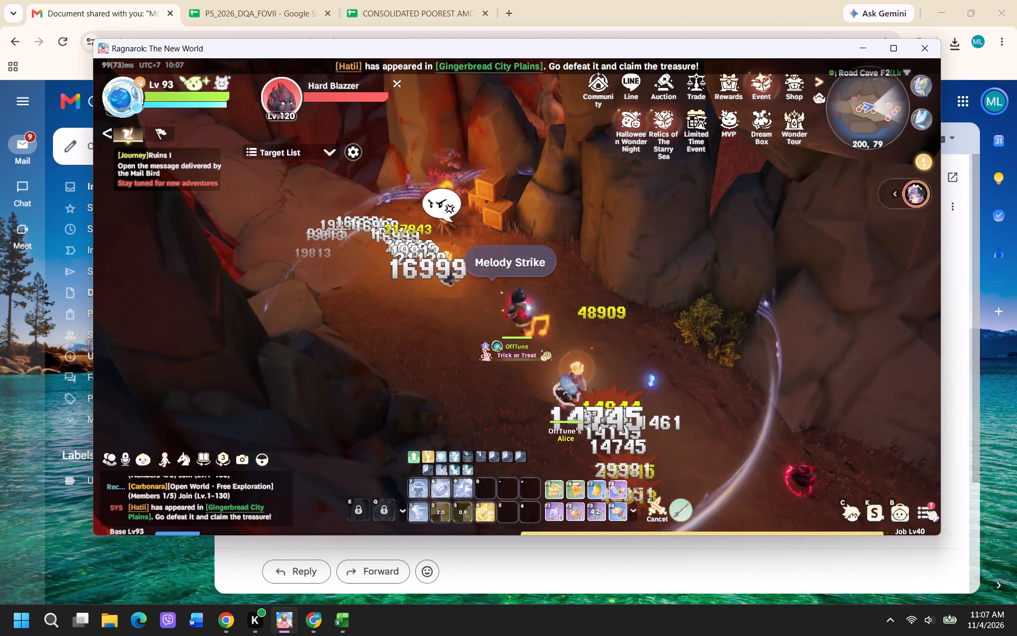
Check the character's inventory in the game and return to the cave map.
left_click(928, 513)
left_click(927, 67)
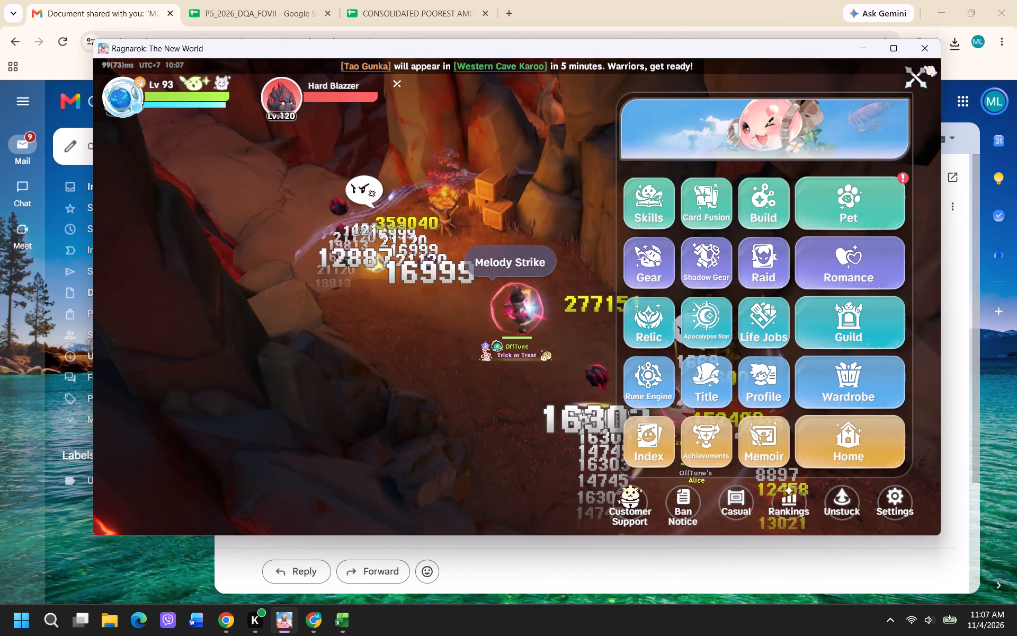
left_click(903, 522)
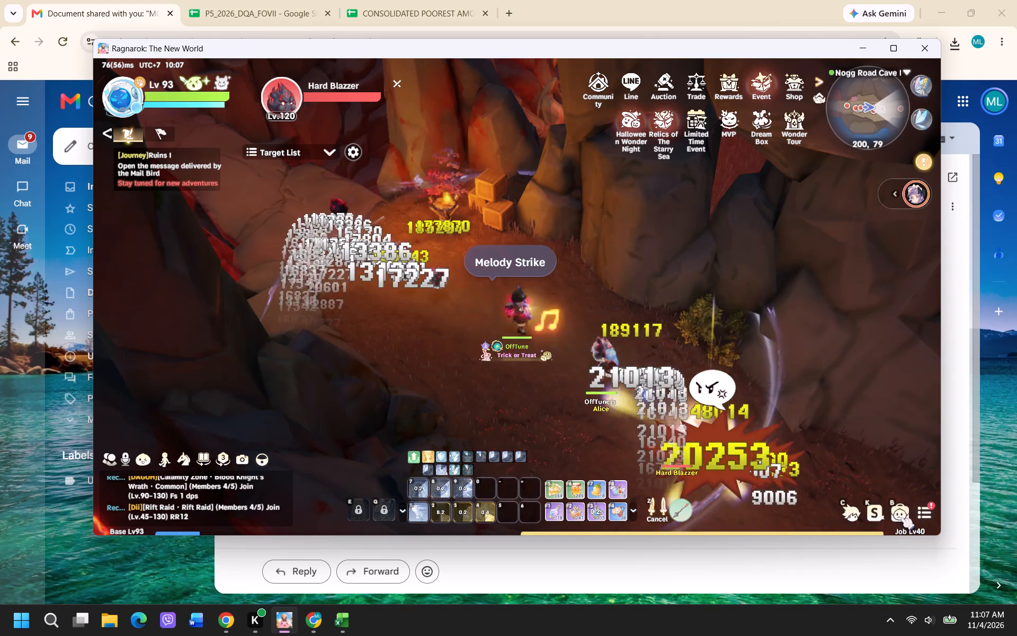
left_click_drag(142, 83, 138, 83)
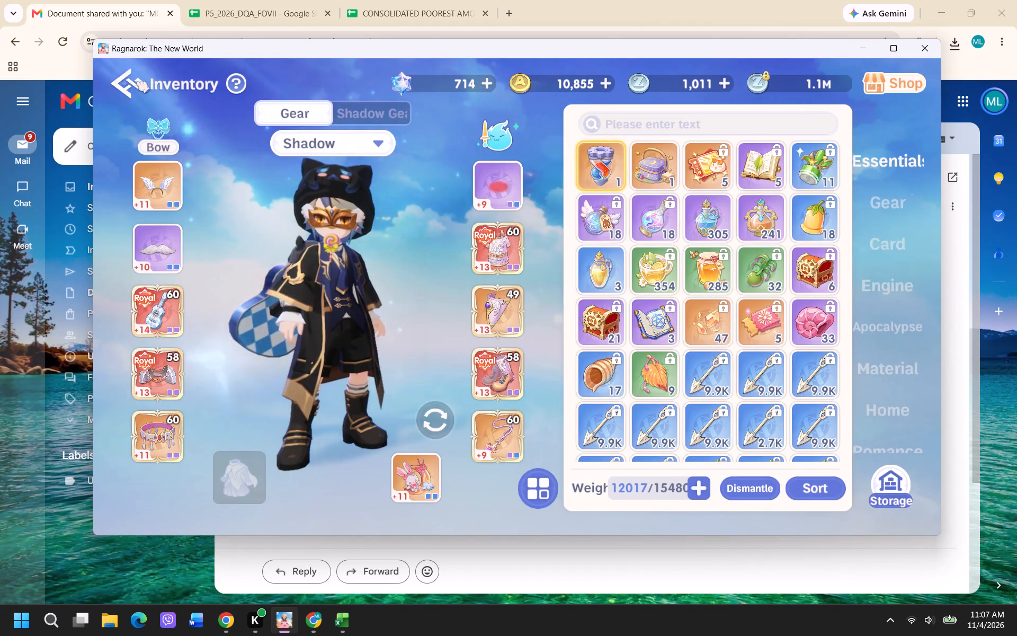
left_click_drag(138, 83, 137, 83)
Open the Jester Bounty activity of the Halloween Wonder Night event.
left_click(625, 118)
left_click(772, 261)
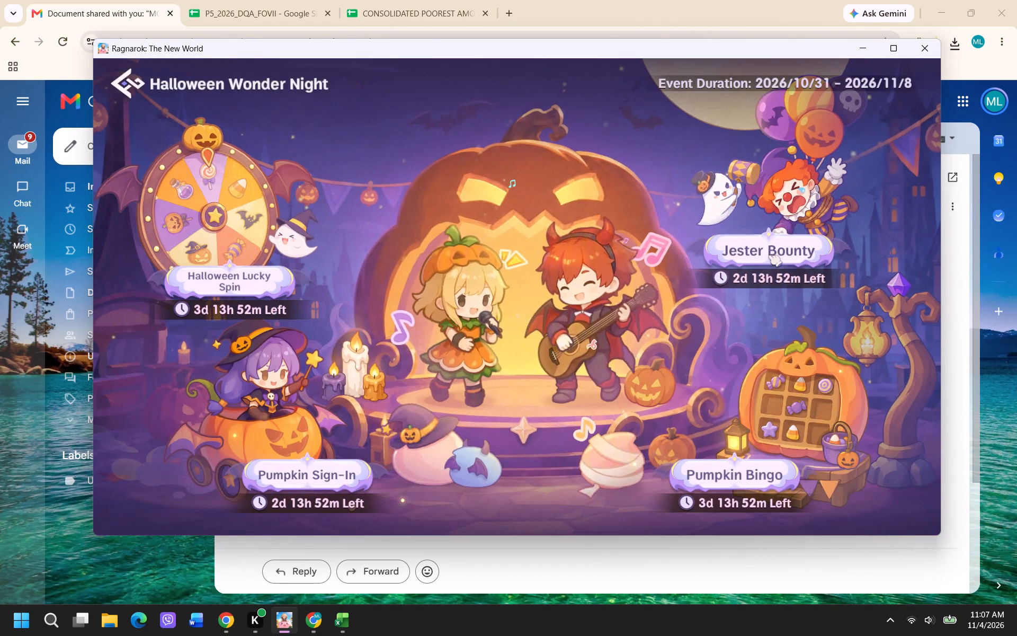